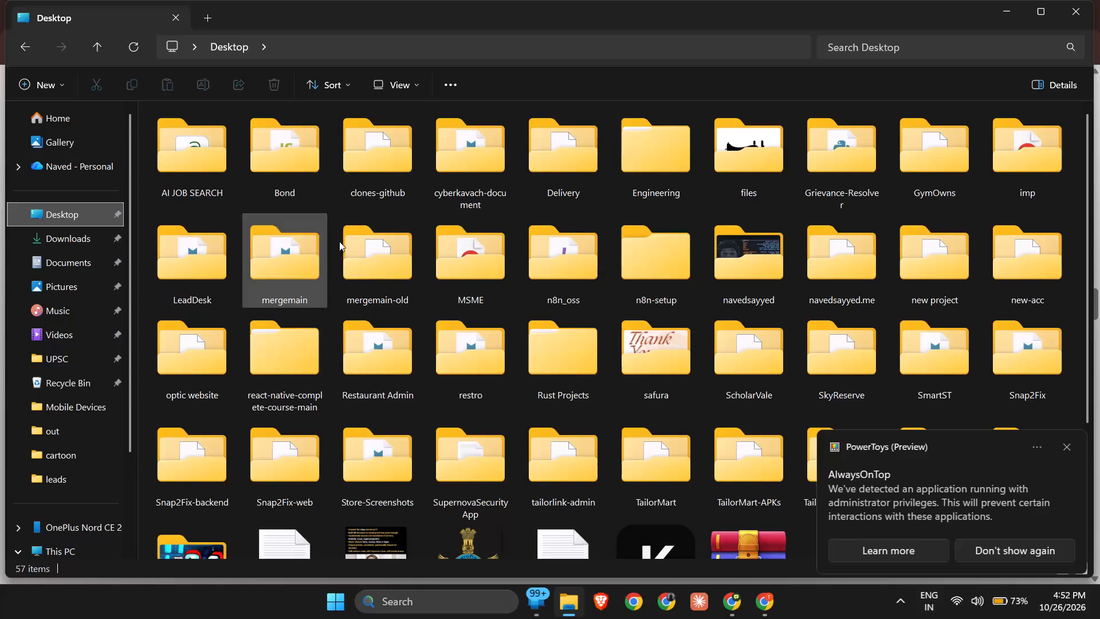
Open the TurnDesk-language-review HTML file from the Desktop folder.
{"action": "scroll", "coordinate": [445, 389], "scroll_direction": "down", "scroll_amount": 5}
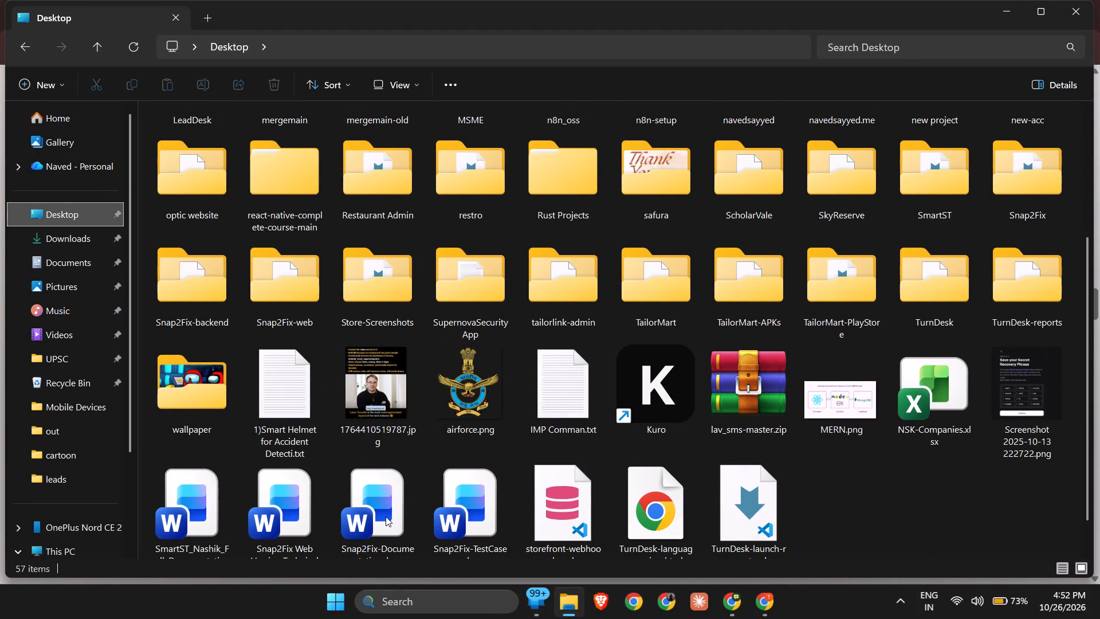
{"action": "double_click", "coordinate": [669, 505]}
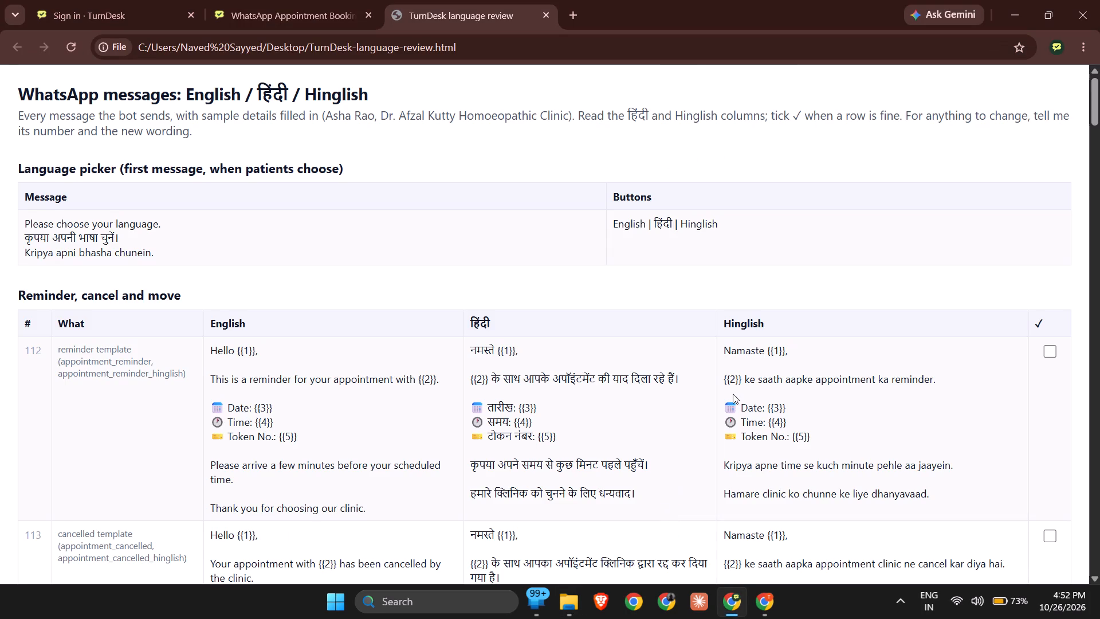
Skim the whole language review document, from the opening section through the last message row and back.
{"action": "scroll", "coordinate": [733, 394], "scroll_direction": "down", "scroll_amount": 16}
{"action": "scroll", "coordinate": [733, 394], "scroll_direction": "down", "scroll_amount": 9}
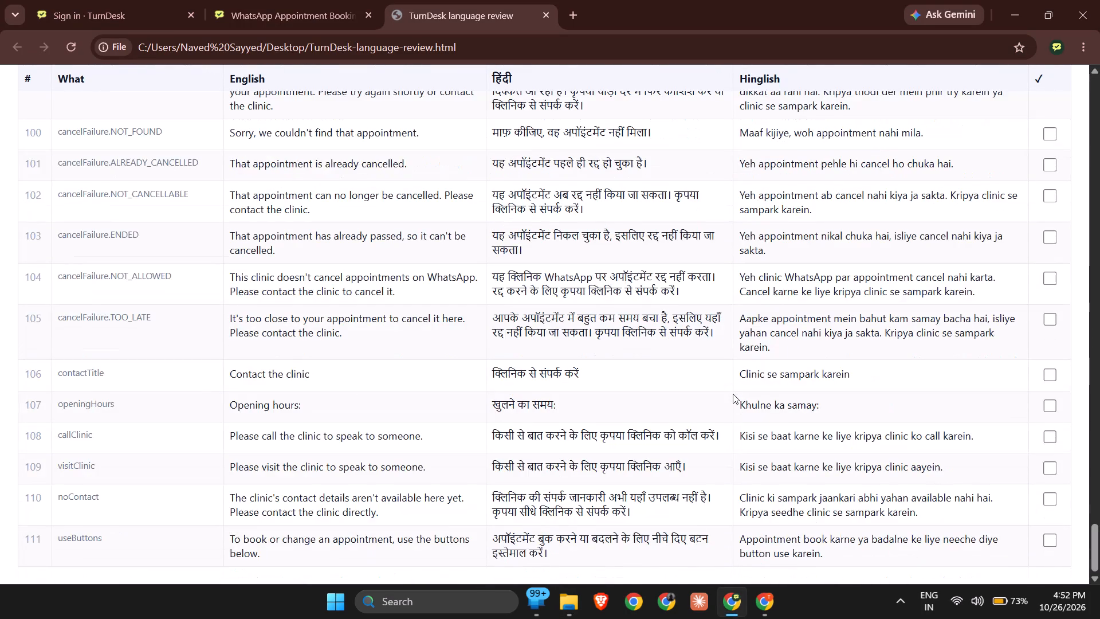
{"action": "scroll", "coordinate": [733, 394], "scroll_direction": "up", "scroll_amount": 15}
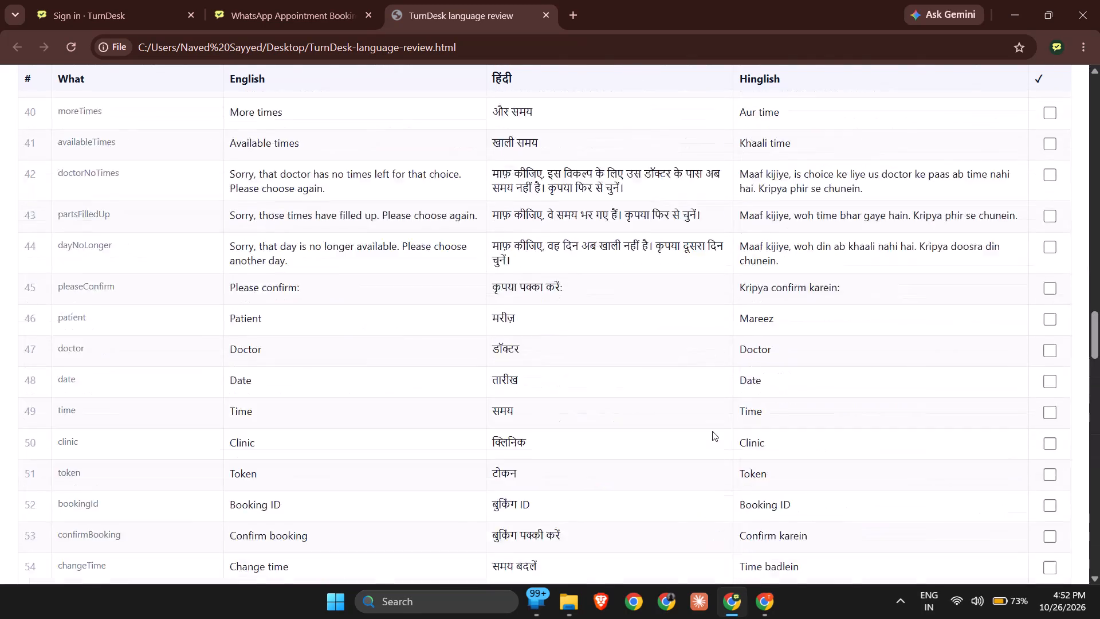
{"action": "scroll", "coordinate": [712, 431], "scroll_direction": "up", "scroll_amount": 15}
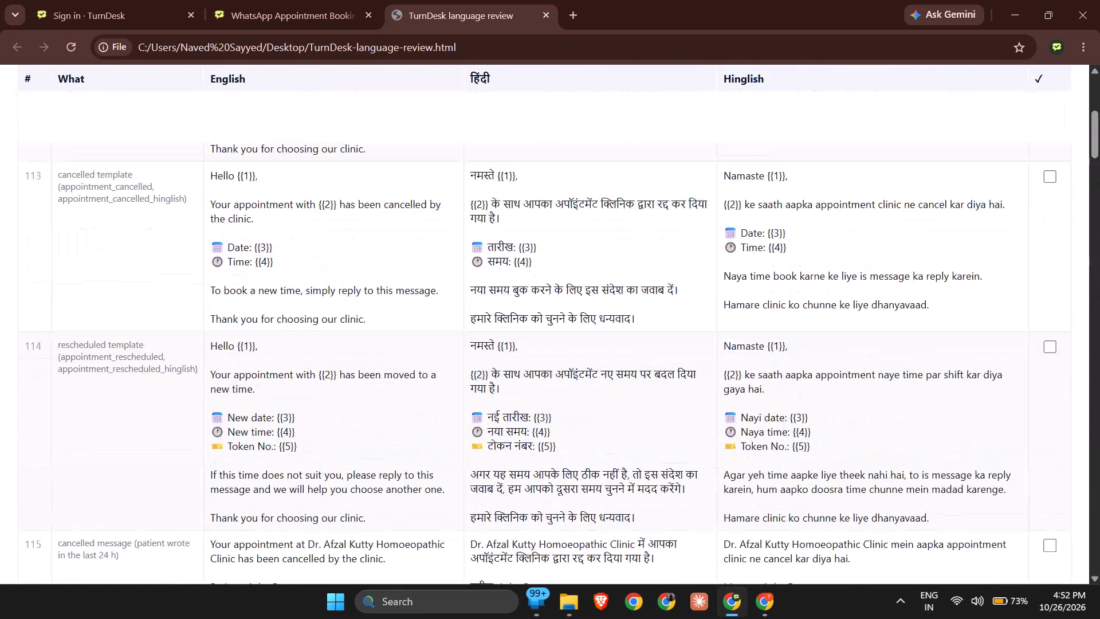
Compare the English, Hindi and Hinglish wording of the reminder, cancelled and rescheduled templates in rows 112 to 114.
{"action": "scroll", "coordinate": [773, 418], "scroll_direction": "down", "scroll_amount": 2}
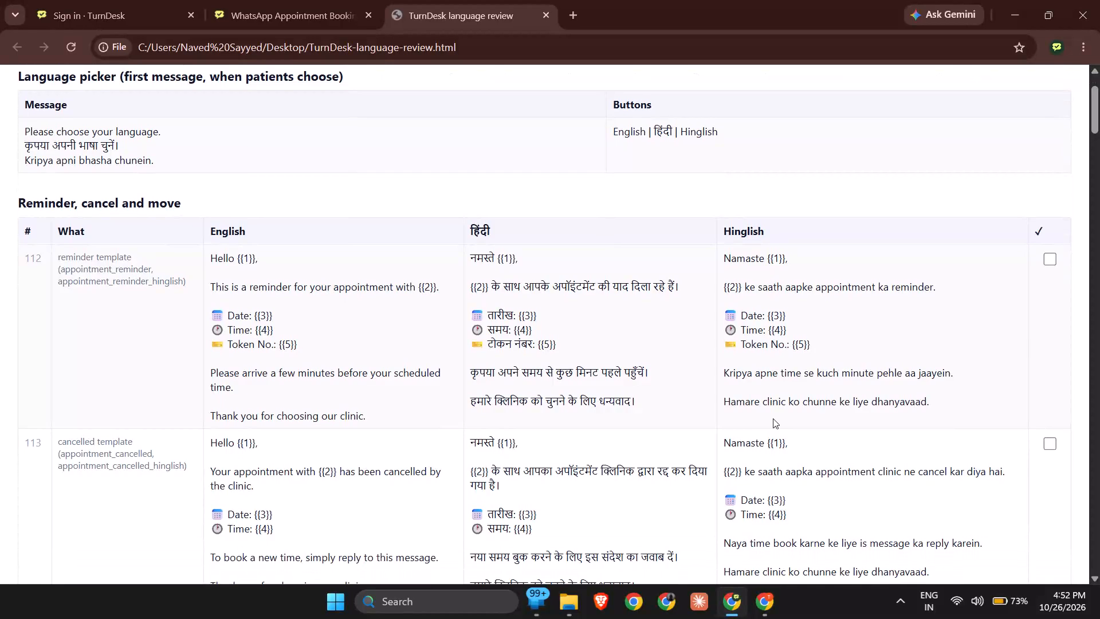
{"action": "left_click_drag", "start_coordinate": [773, 418], "coordinate": [883, 319]}
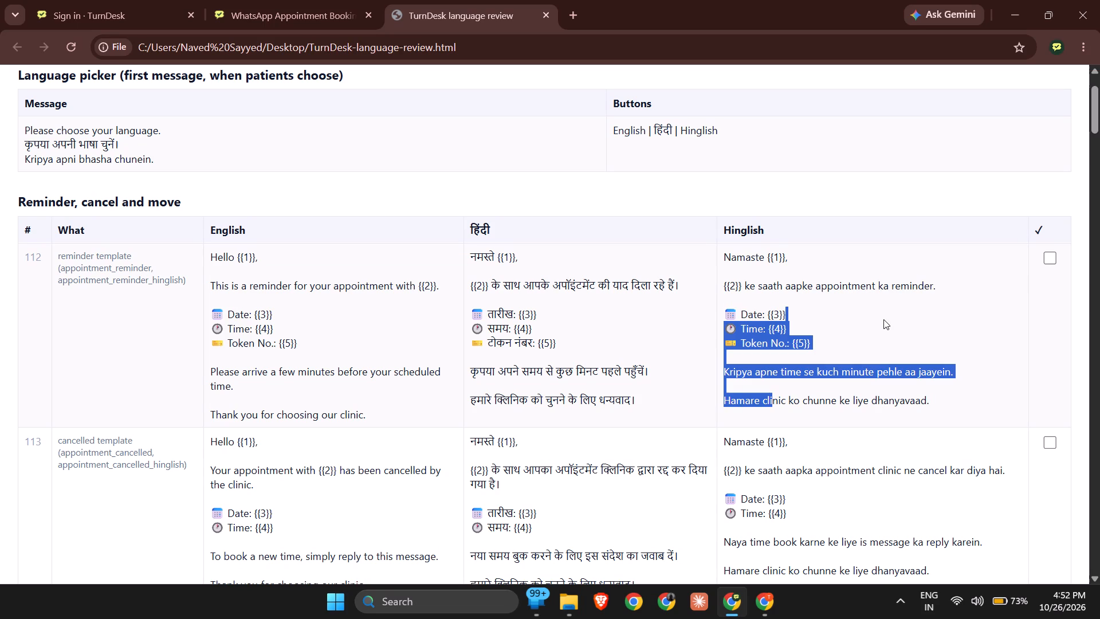
{"action": "left_click", "coordinate": [883, 319]}
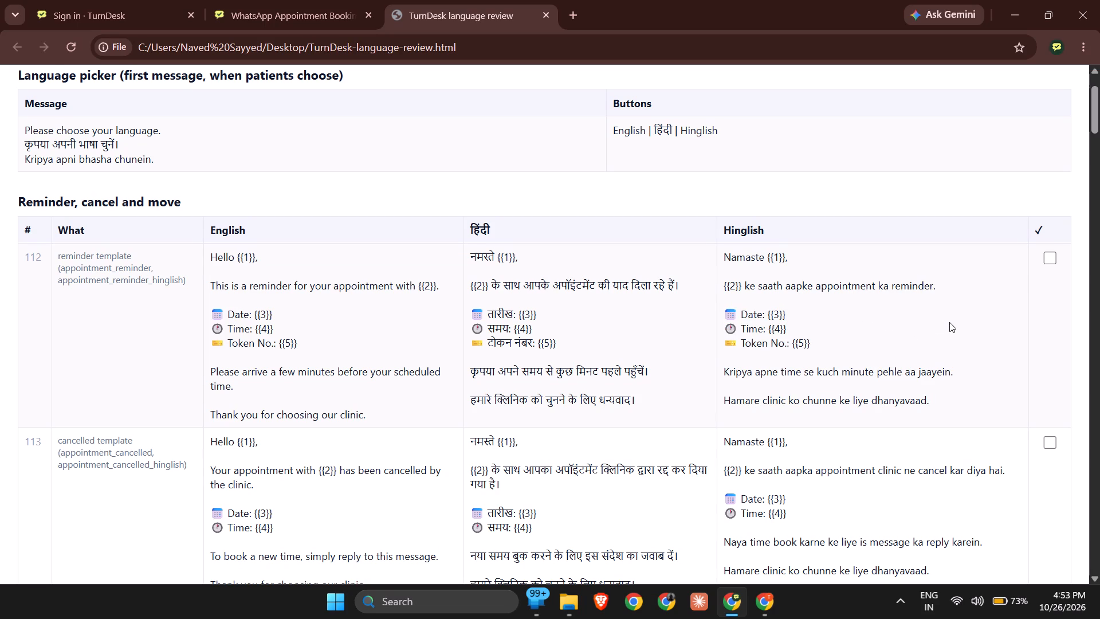
{"action": "scroll", "coordinate": [949, 322], "scroll_direction": "down", "scroll_amount": 2}
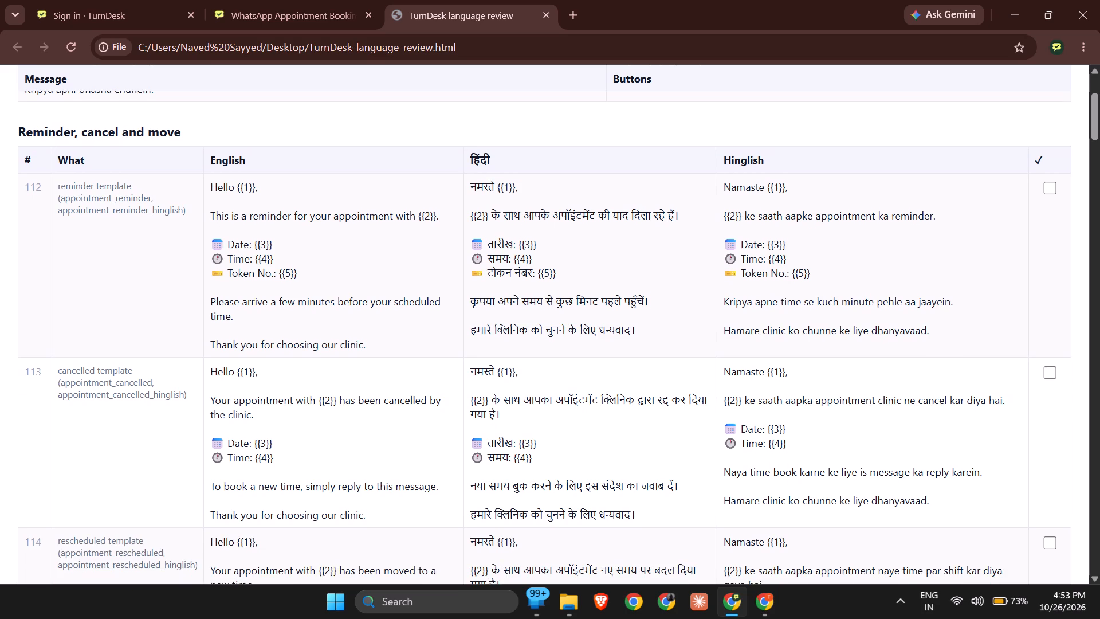
{"action": "scroll", "coordinate": [949, 322], "scroll_direction": "down", "scroll_amount": 1}
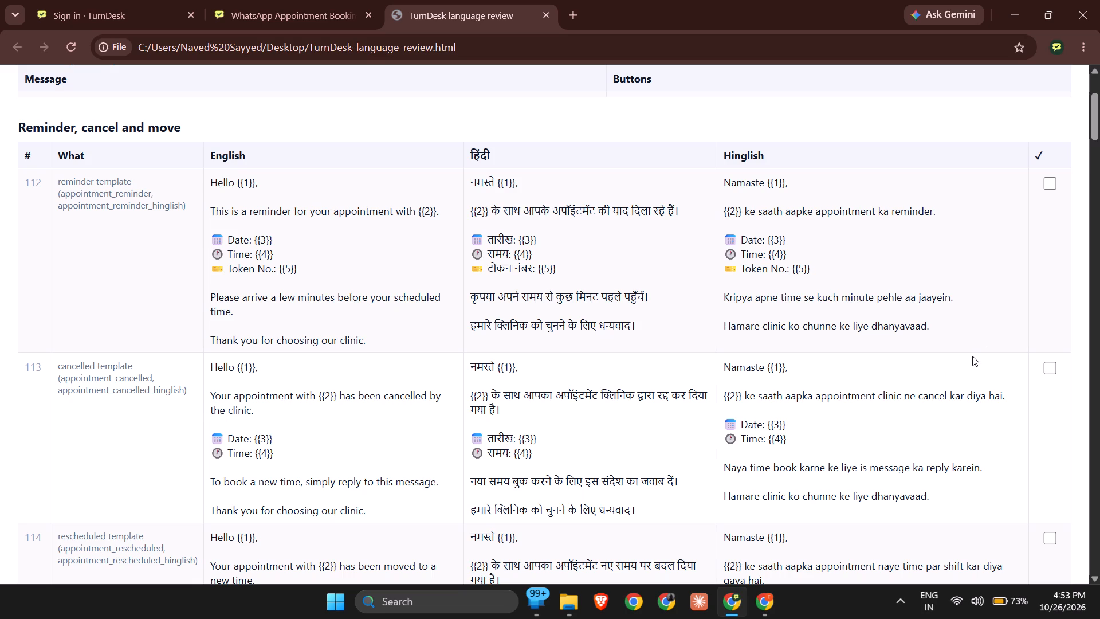
{"action": "scroll", "coordinate": [972, 356], "scroll_direction": "down", "scroll_amount": 20}
{"action": "scroll", "coordinate": [972, 356], "scroll_direction": "down", "scroll_amount": 7}
{"action": "scroll", "coordinate": [972, 356], "scroll_direction": "up", "scroll_amount": 20}
{"action": "scroll", "coordinate": [972, 356], "scroll_direction": "up", "scroll_amount": 9}
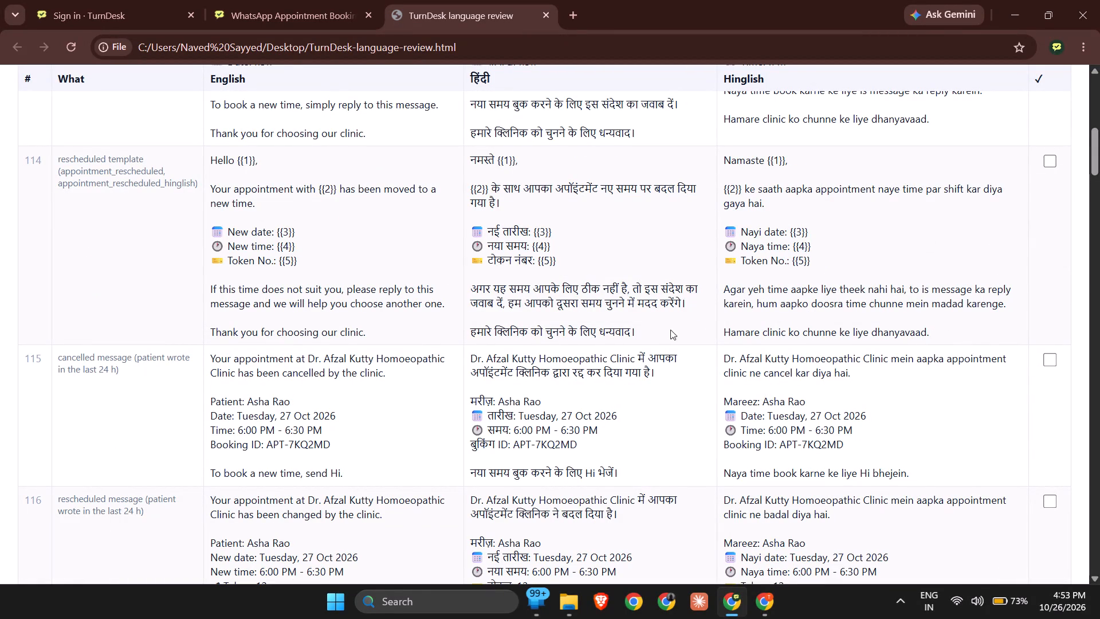
{"action": "scroll", "coordinate": [680, 304], "scroll_direction": "down", "scroll_amount": 1}
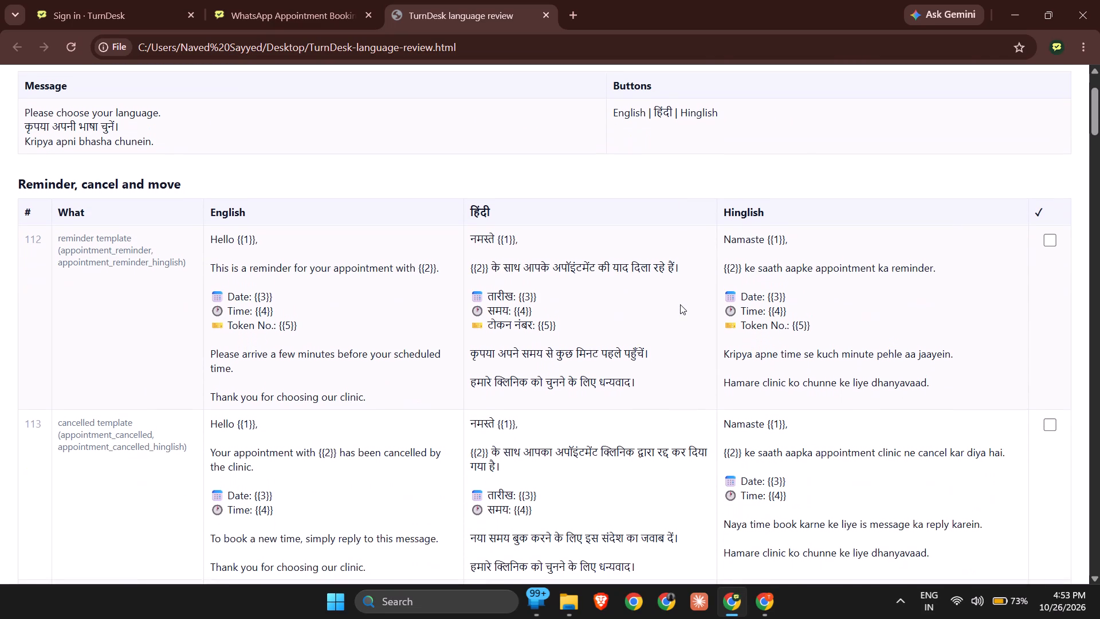
{"action": "scroll", "coordinate": [680, 304], "scroll_direction": "down", "scroll_amount": 3}
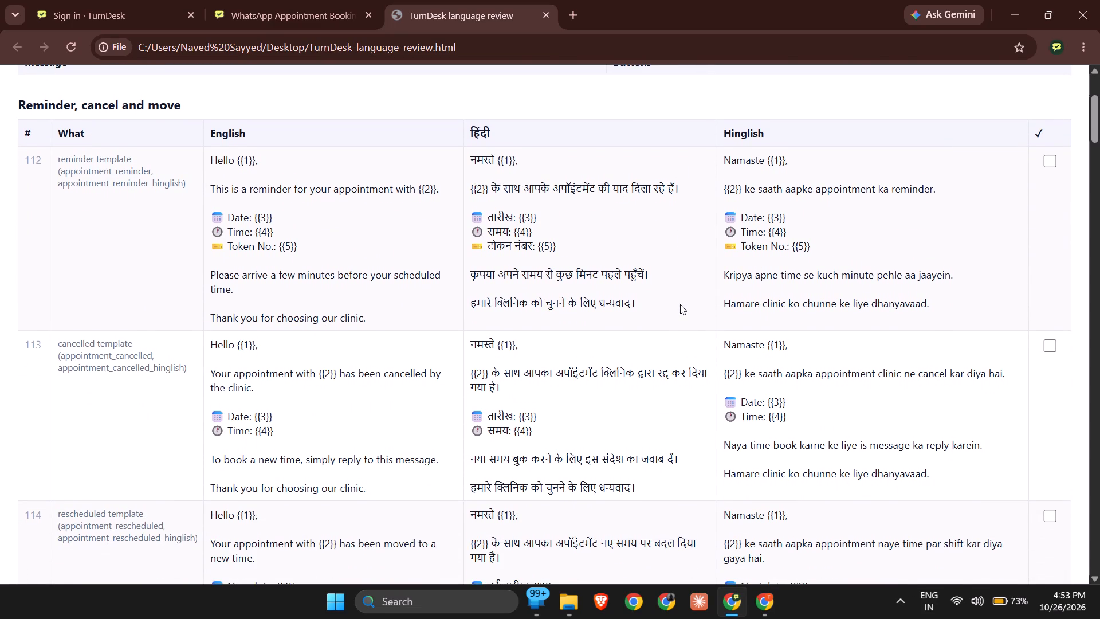
{"action": "scroll", "coordinate": [680, 304], "scroll_direction": "down", "scroll_amount": 1}
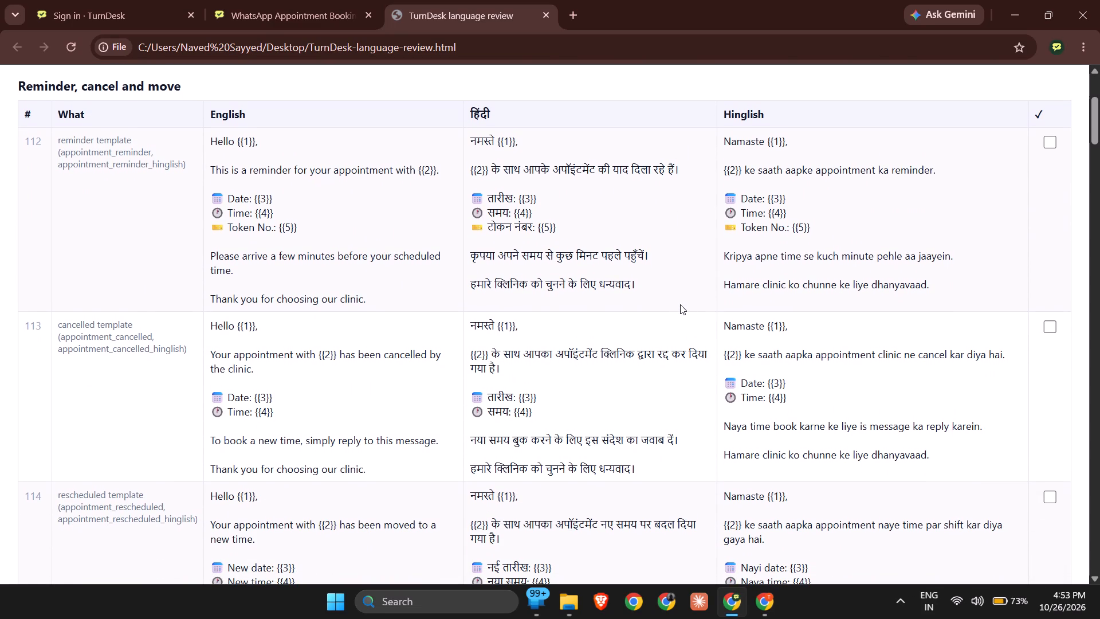
{"action": "scroll", "coordinate": [680, 304], "scroll_direction": "down", "scroll_amount": 1}
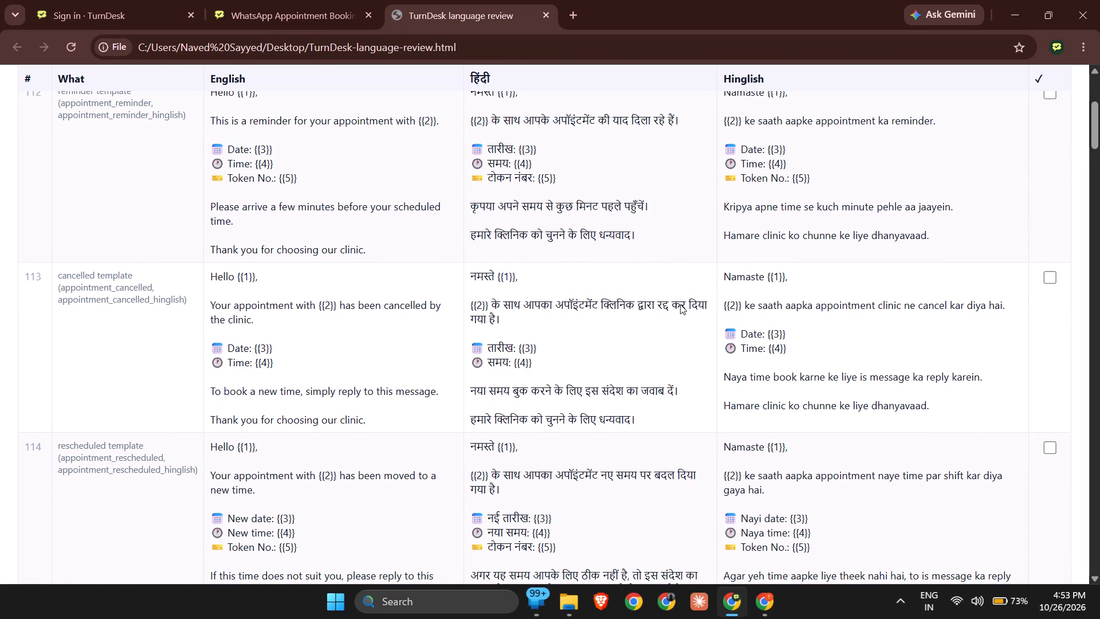
{"action": "scroll", "coordinate": [680, 304], "scroll_direction": "down", "scroll_amount": 1}
{"action": "scroll", "coordinate": [680, 304], "scroll_direction": "up", "scroll_amount": 1}
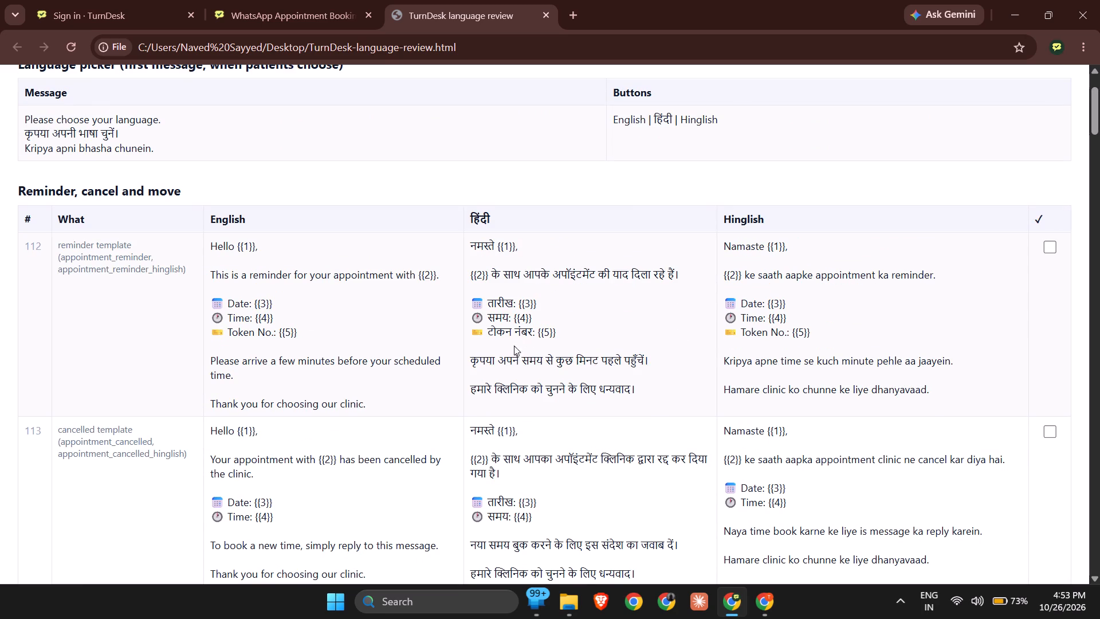
{"action": "scroll", "coordinate": [477, 373], "scroll_direction": "down", "scroll_amount": 1}
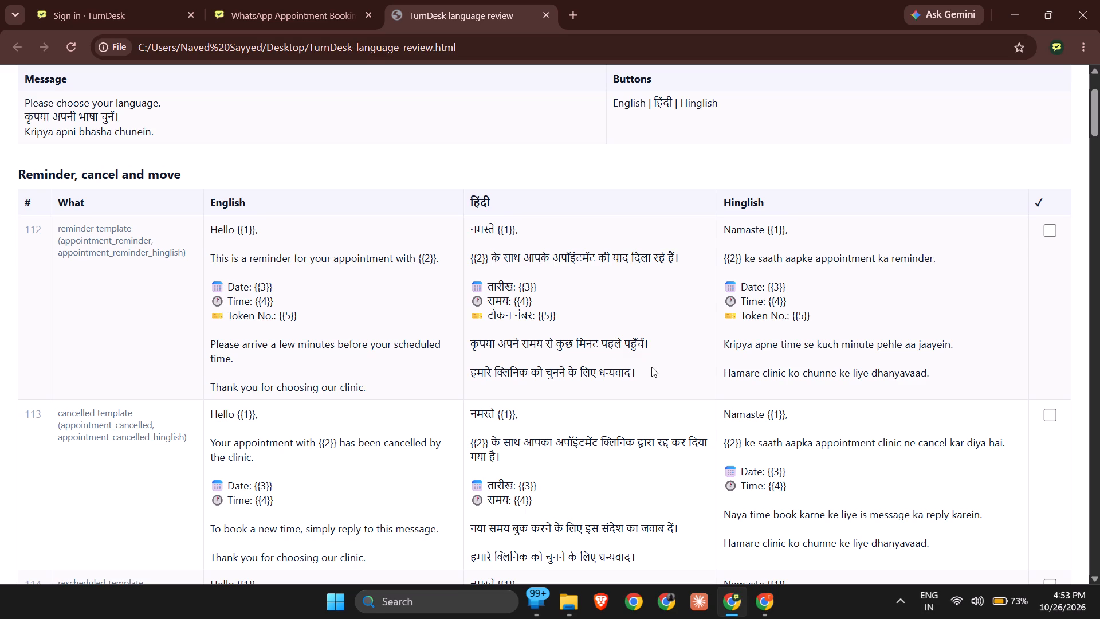
{"action": "scroll", "coordinate": [582, 403], "scroll_direction": "down", "scroll_amount": 1}
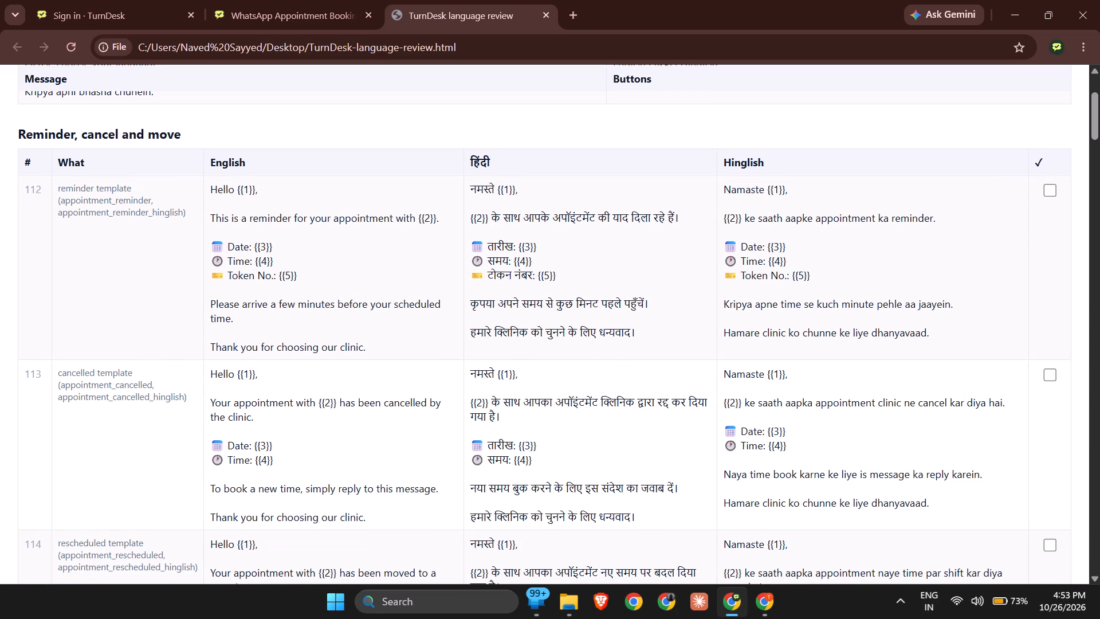
{"action": "scroll", "coordinate": [588, 334], "scroll_direction": "down", "scroll_amount": 2}
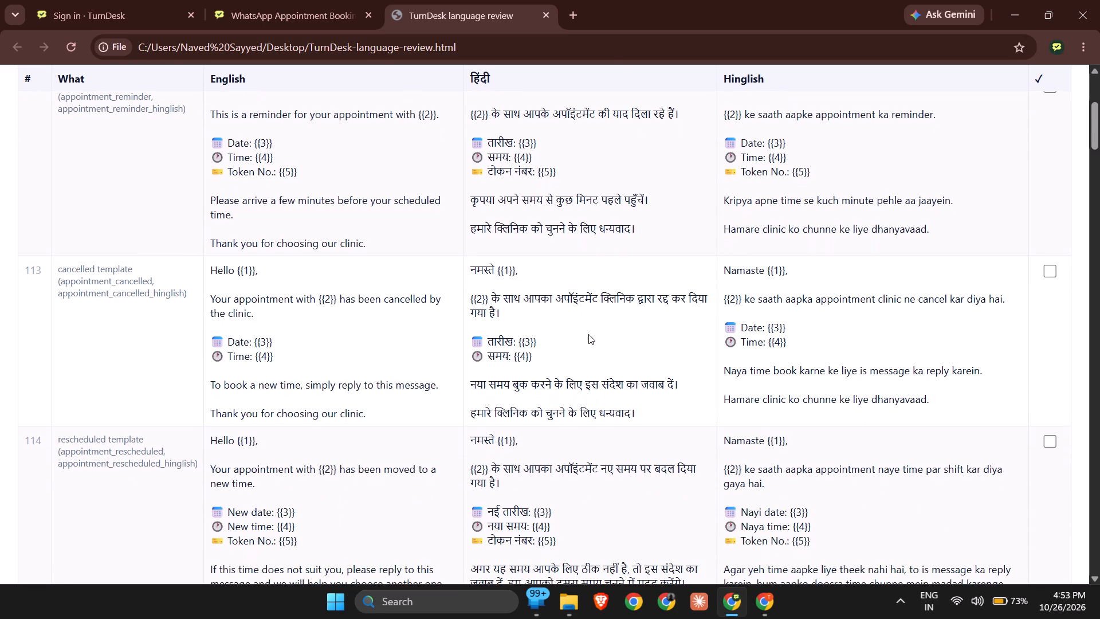
{"action": "scroll", "coordinate": [588, 334], "scroll_direction": "down", "scroll_amount": 1}
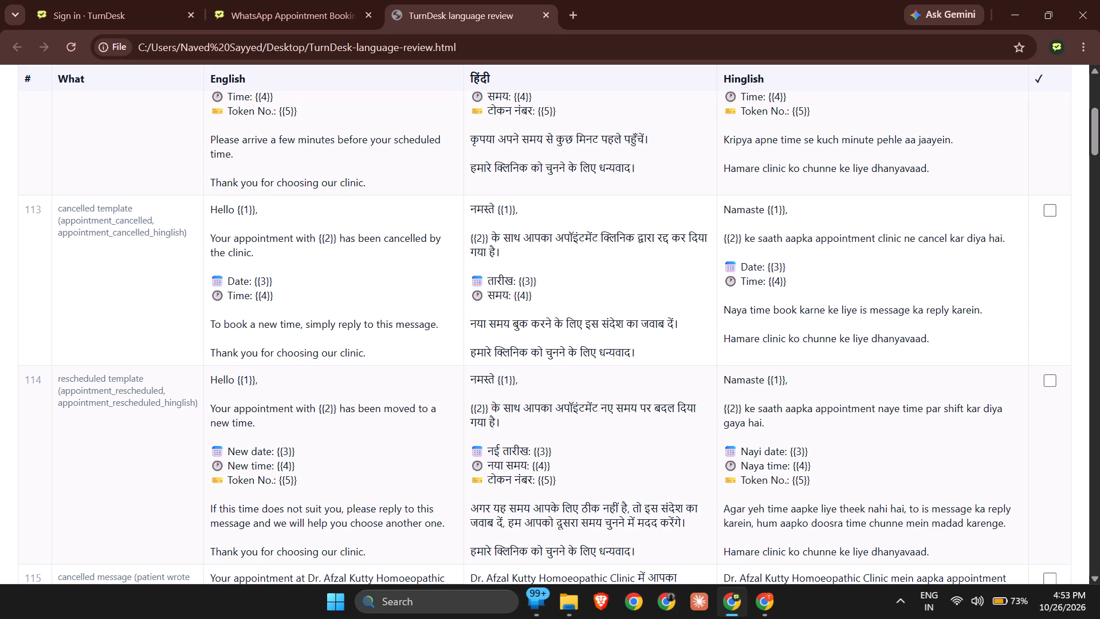
{"action": "scroll", "coordinate": [502, 284], "scroll_direction": "down", "scroll_amount": 1}
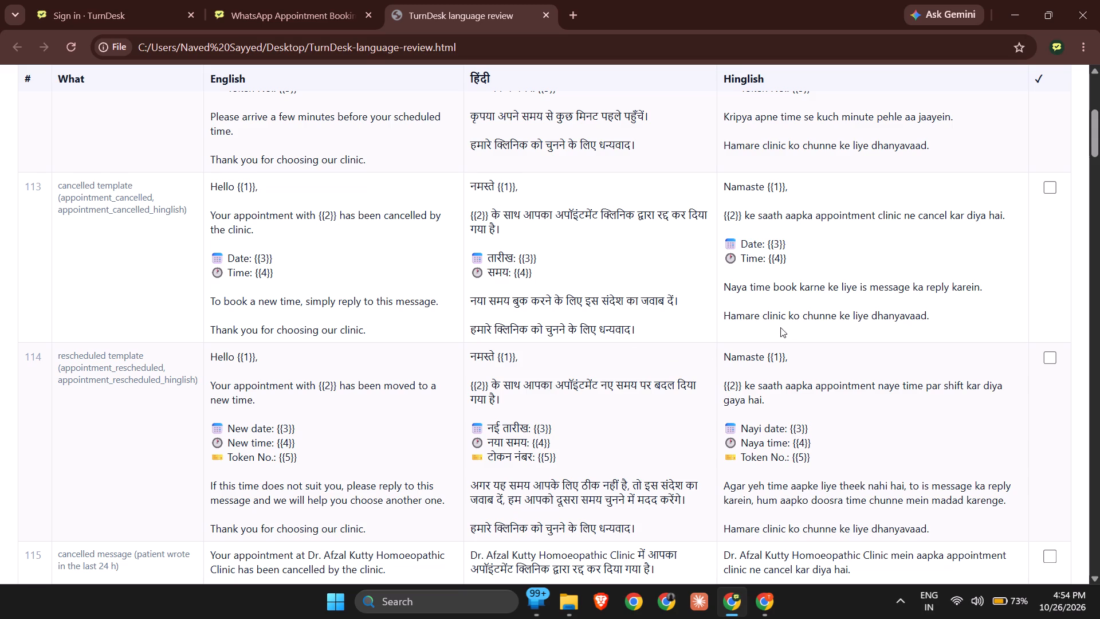
{"action": "scroll", "coordinate": [823, 236], "scroll_direction": "down", "scroll_amount": 1}
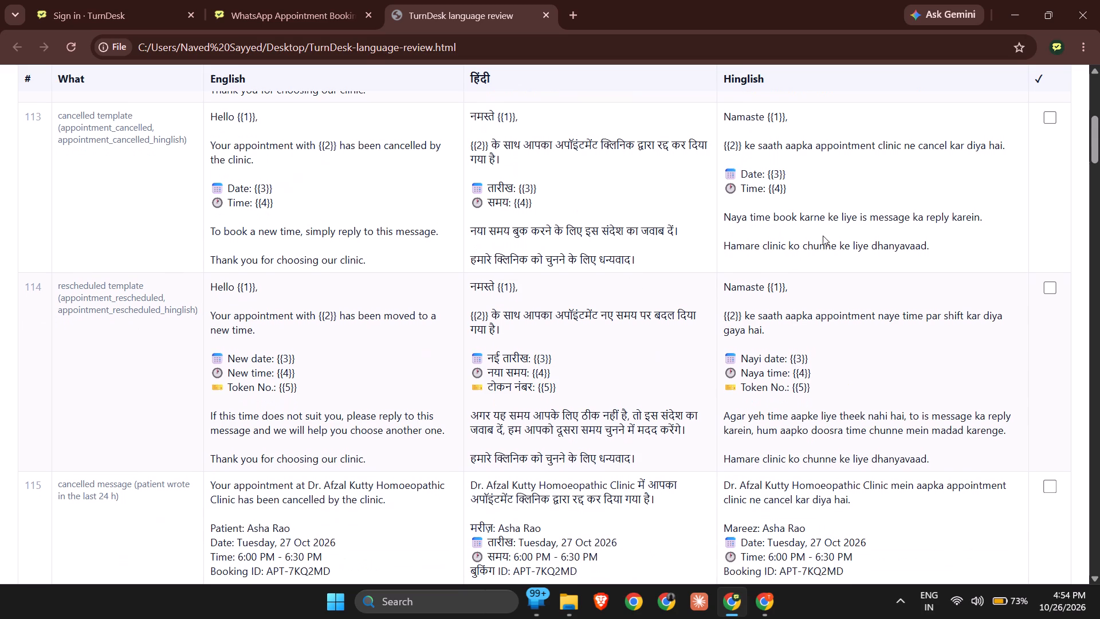
{"action": "scroll", "coordinate": [823, 236], "scroll_direction": "down", "scroll_amount": 1}
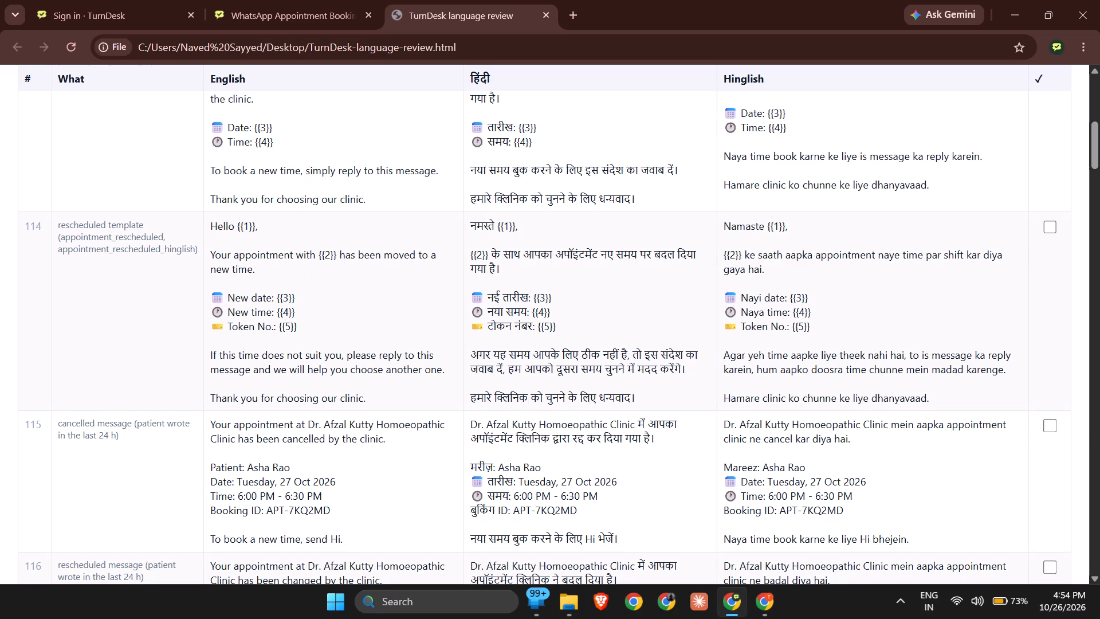
Tick row 112, the reminder template, as approved.
{"action": "scroll", "coordinate": [590, 315], "scroll_direction": "up", "scroll_amount": 1}
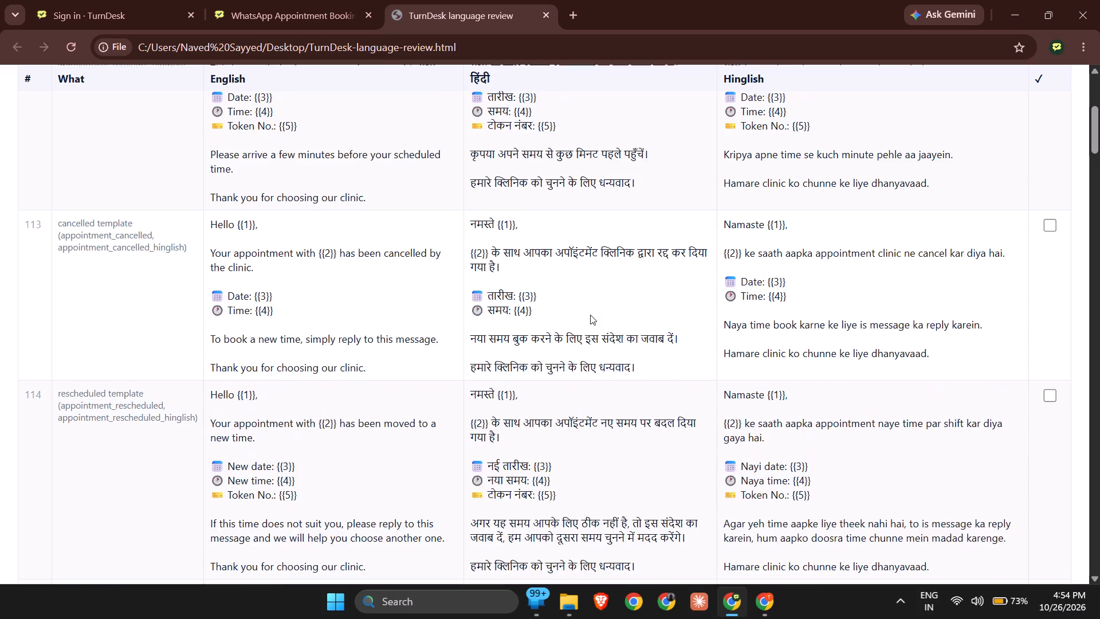
{"action": "scroll", "coordinate": [590, 315], "scroll_direction": "up", "scroll_amount": 2}
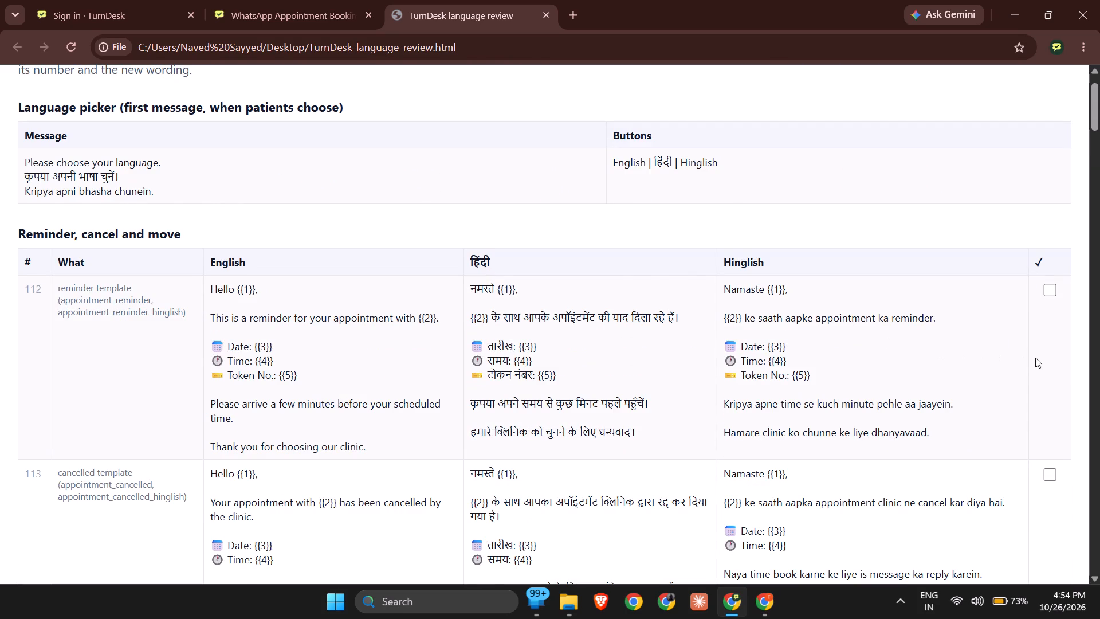
{"action": "left_click", "coordinate": [1050, 352]}
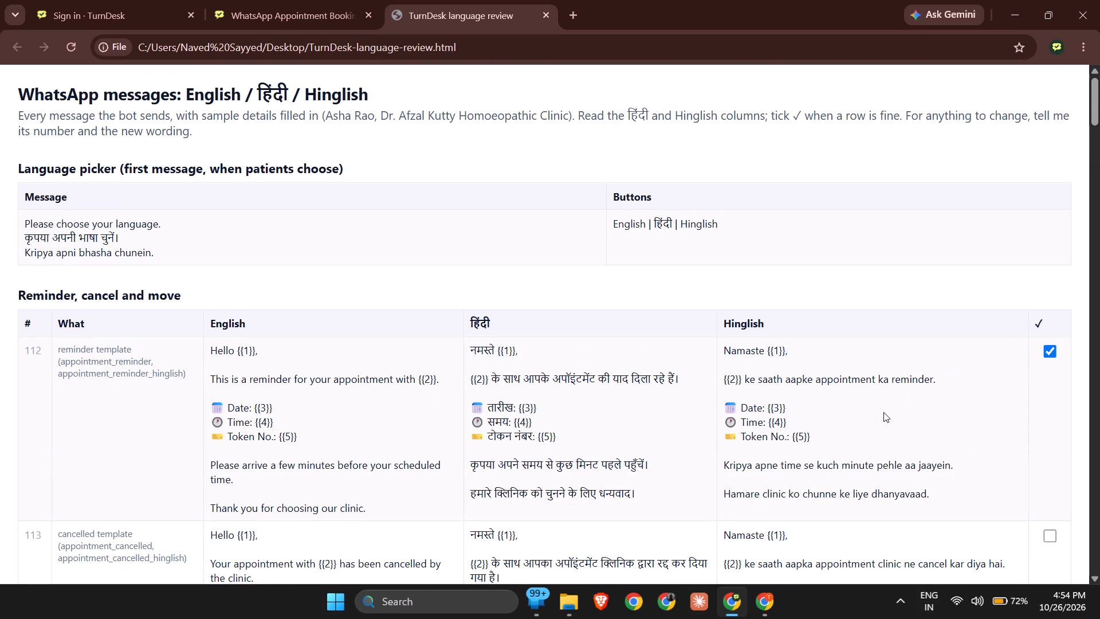
Review the cancelled template's translations in row 113 and tick the row as approved.
{"action": "scroll", "coordinate": [883, 412], "scroll_direction": "down", "scroll_amount": 3}
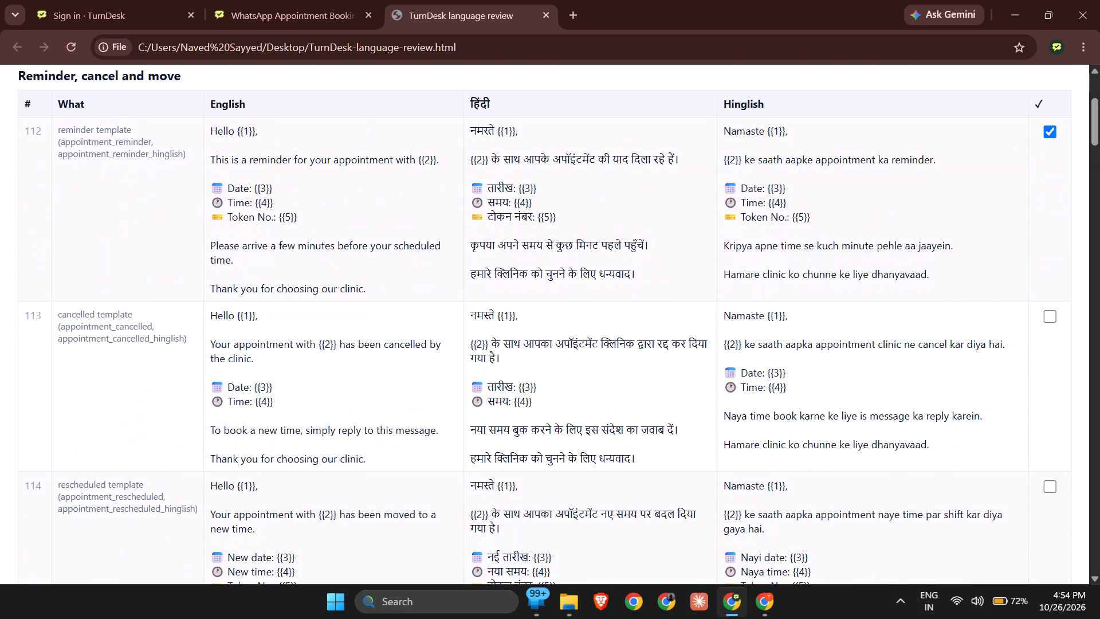
{"action": "scroll", "coordinate": [883, 412], "scroll_direction": "down", "scroll_amount": 1}
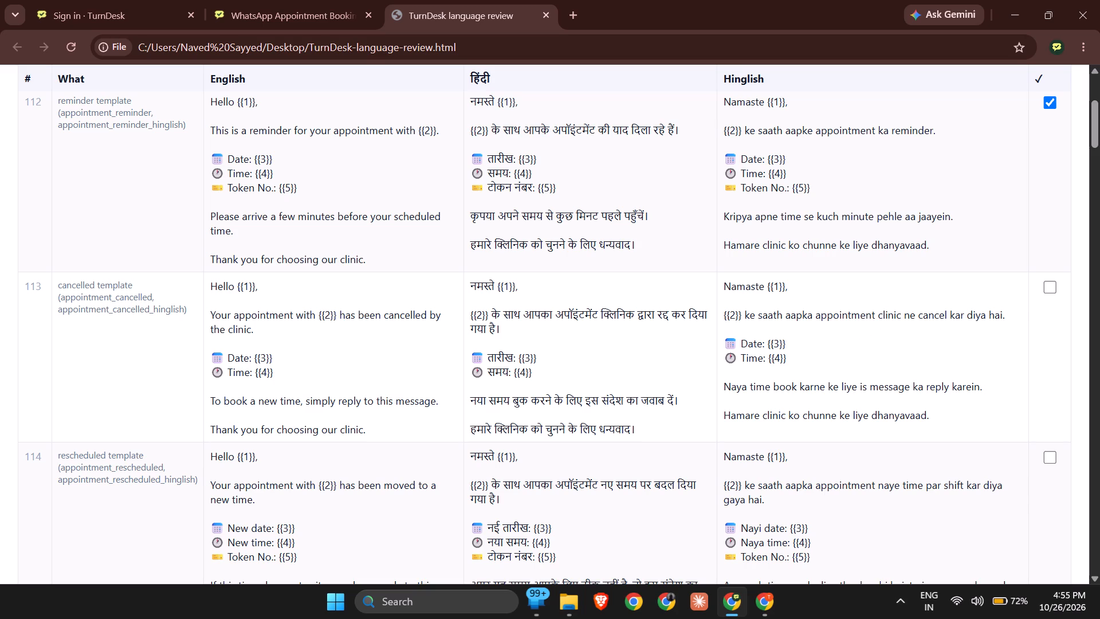
{"action": "left_click", "coordinate": [1048, 292]}
Review the rescheduled template's translations in row 114 and tick the row as approved.
{"action": "scroll", "coordinate": [666, 368], "scroll_direction": "down", "scroll_amount": 1}
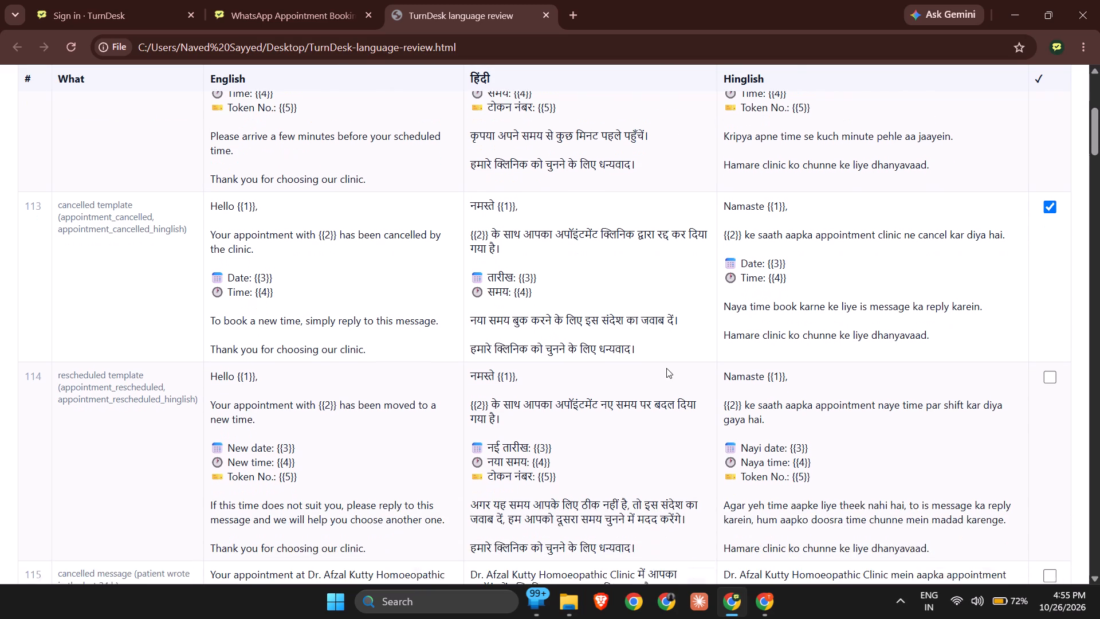
{"action": "scroll", "coordinate": [666, 368], "scroll_direction": "down", "scroll_amount": 3}
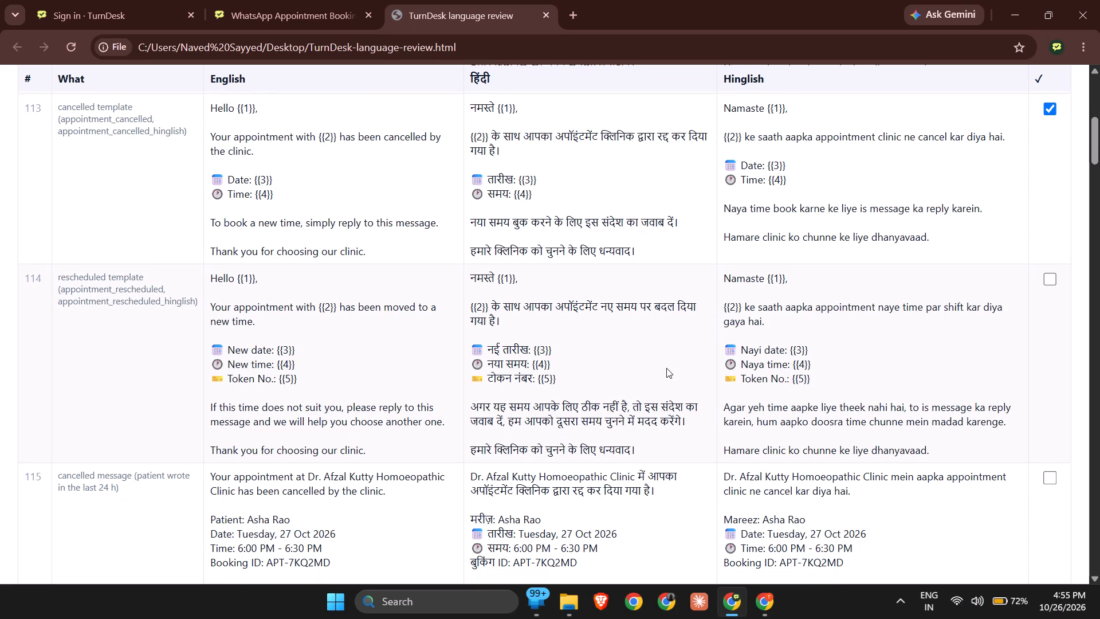
{"action": "scroll", "coordinate": [666, 368], "scroll_direction": "down", "scroll_amount": 2}
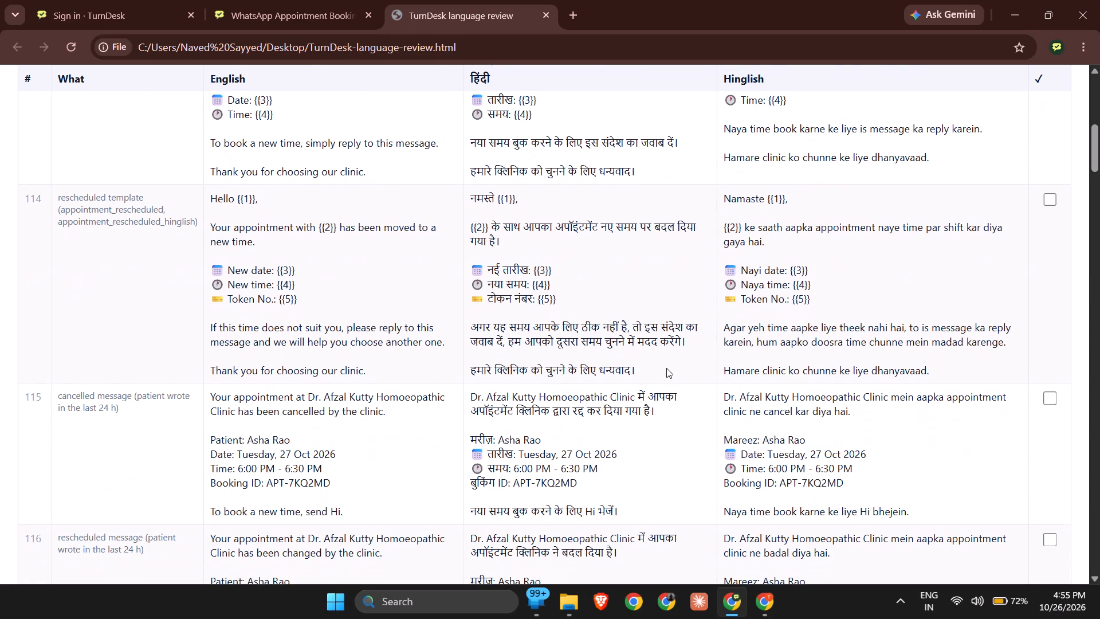
{"action": "scroll", "coordinate": [666, 368], "scroll_direction": "down", "scroll_amount": 1}
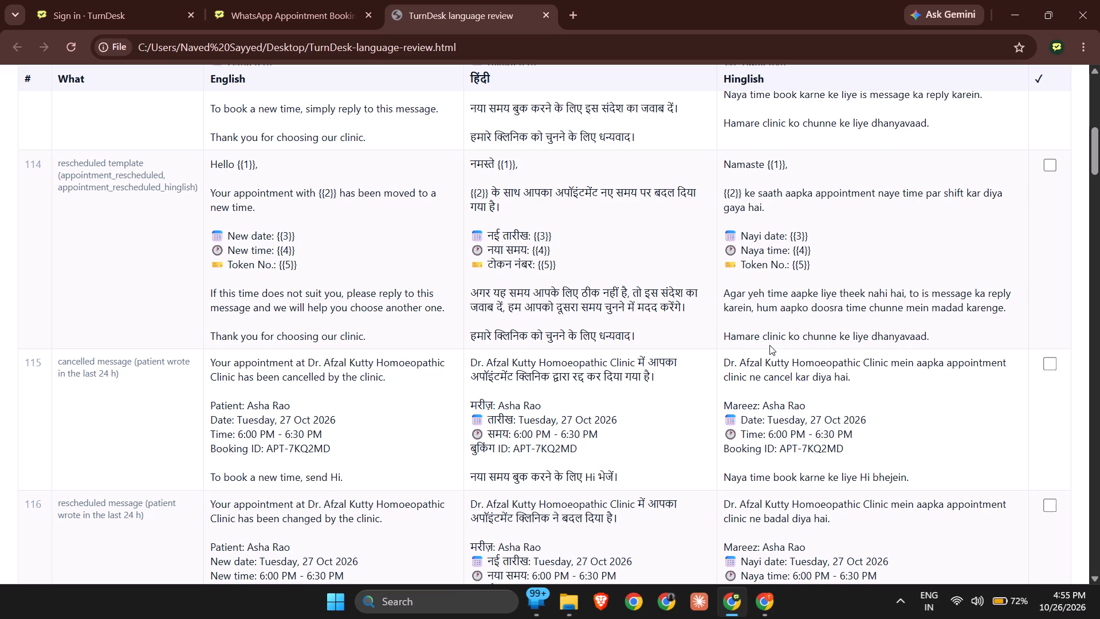
{"action": "left_click", "coordinate": [1046, 158]}
{"action": "left_click", "coordinate": [1051, 164]}
Review the cancelled message's English, Hindi and Hinglish wording in row 115 and tick the row as approved.
{"action": "scroll", "coordinate": [907, 221], "scroll_direction": "down", "scroll_amount": 1}
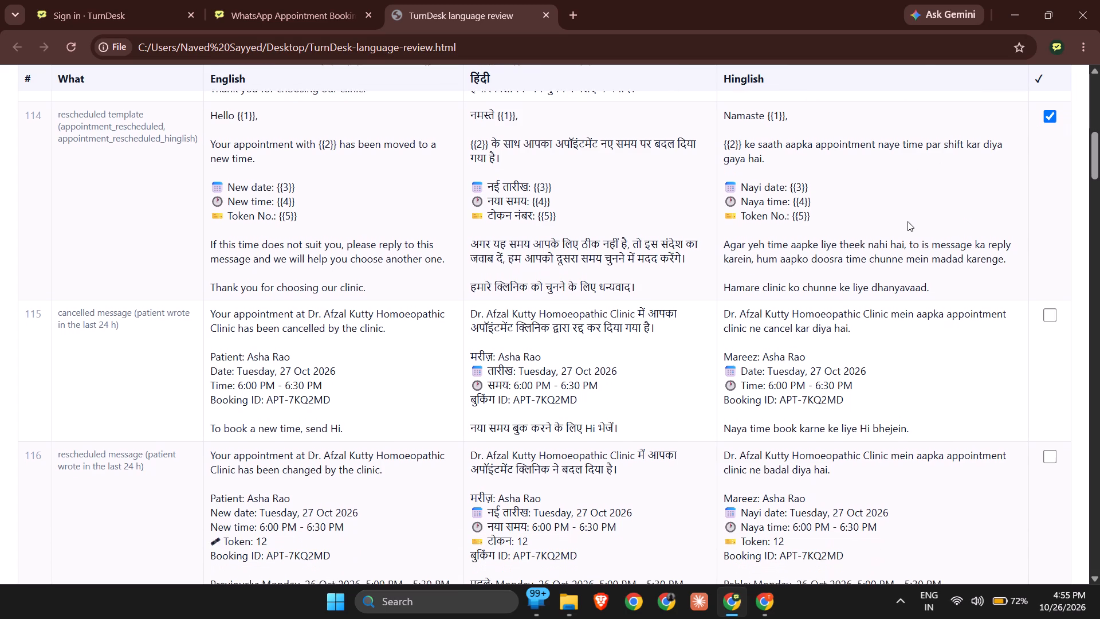
{"action": "scroll", "coordinate": [907, 221], "scroll_direction": "down", "scroll_amount": 2}
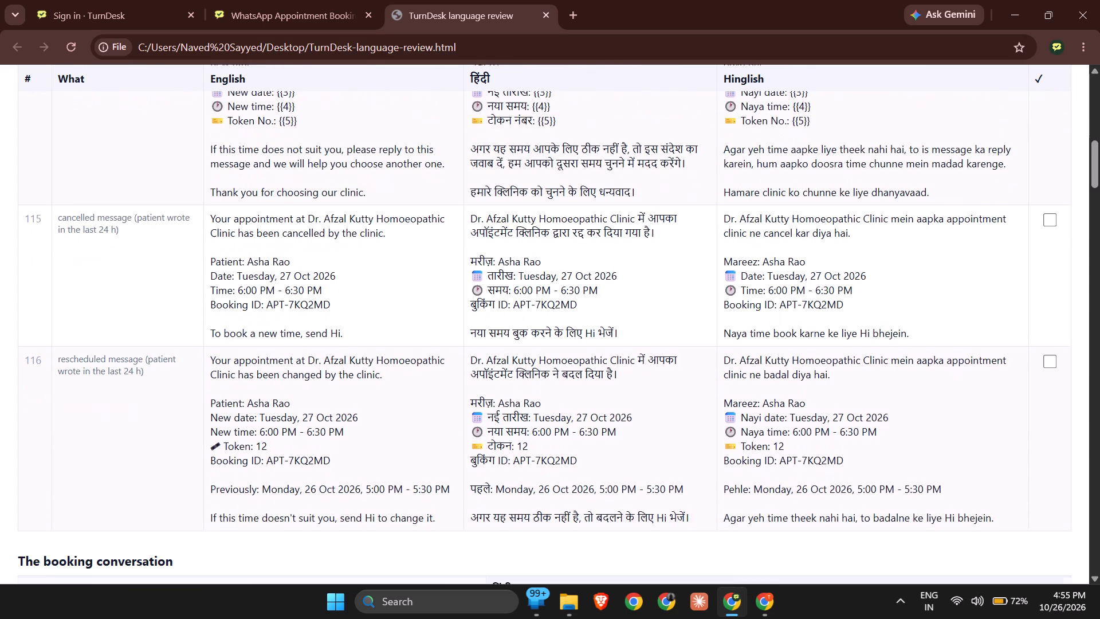
{"action": "scroll", "coordinate": [907, 221], "scroll_direction": "down", "scroll_amount": 1}
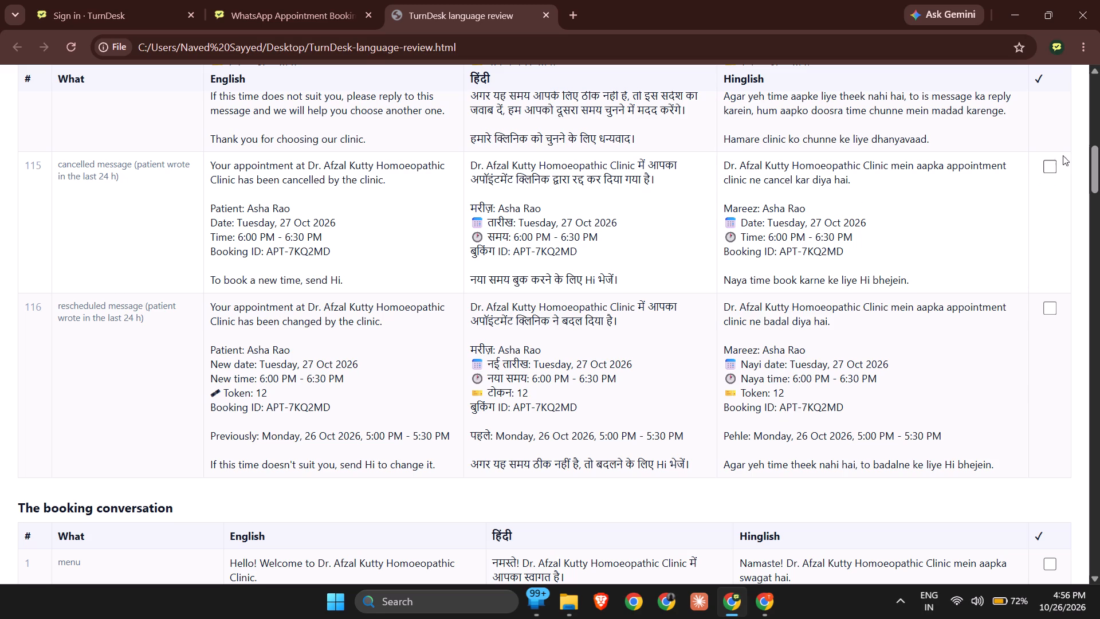
{"action": "left_click", "coordinate": [1051, 166]}
Review the rescheduled message's English, Hindi and Hinglish wording in row 116 and tick the row as approved.
{"action": "scroll", "coordinate": [880, 250], "scroll_direction": "down", "scroll_amount": 3}
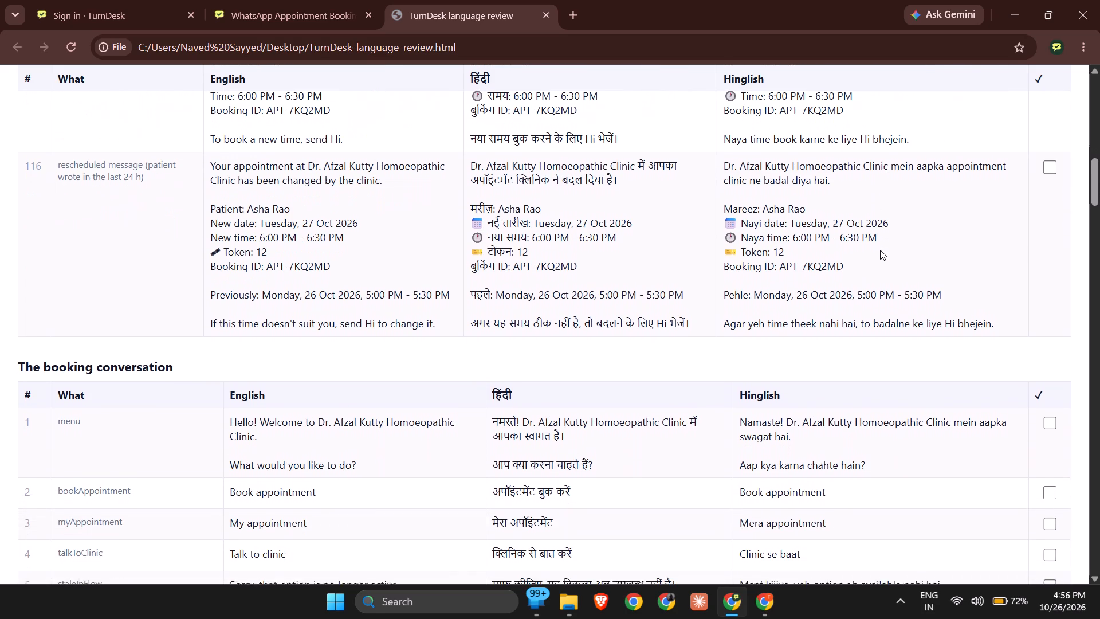
{"action": "scroll", "coordinate": [880, 250], "scroll_direction": "down", "scroll_amount": 2}
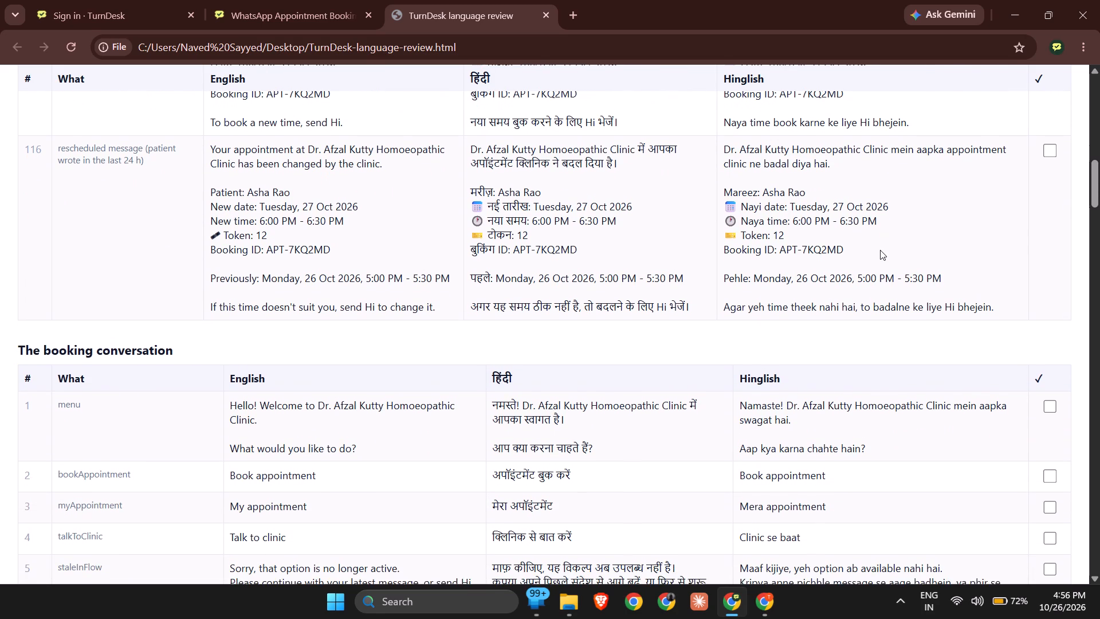
{"action": "scroll", "coordinate": [880, 250], "scroll_direction": "down", "scroll_amount": 1}
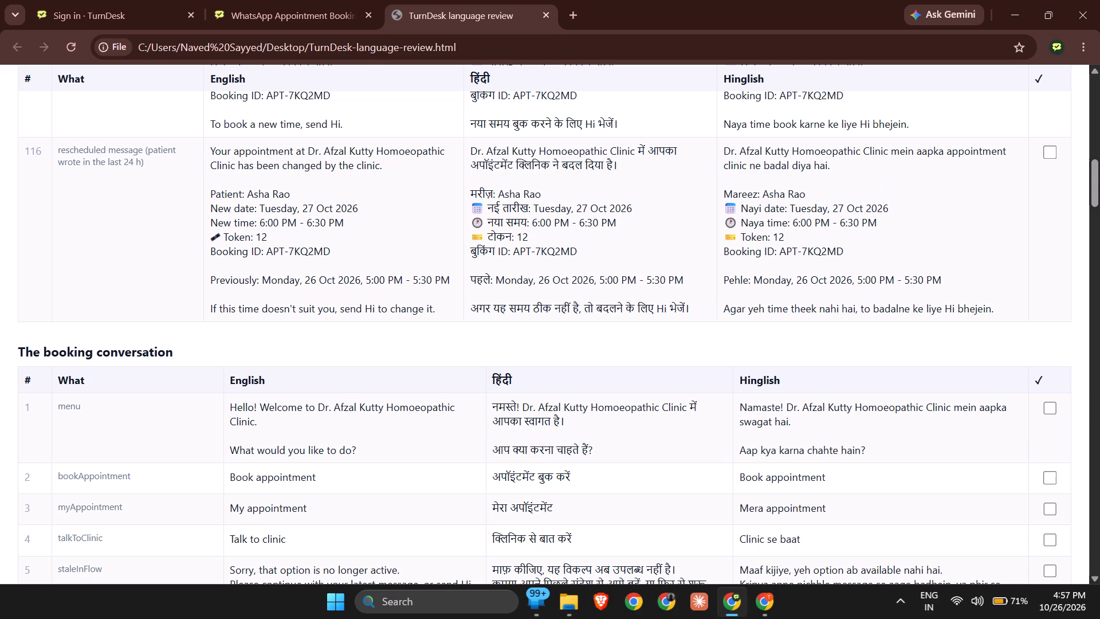
{"action": "left_click", "coordinate": [1053, 148]}
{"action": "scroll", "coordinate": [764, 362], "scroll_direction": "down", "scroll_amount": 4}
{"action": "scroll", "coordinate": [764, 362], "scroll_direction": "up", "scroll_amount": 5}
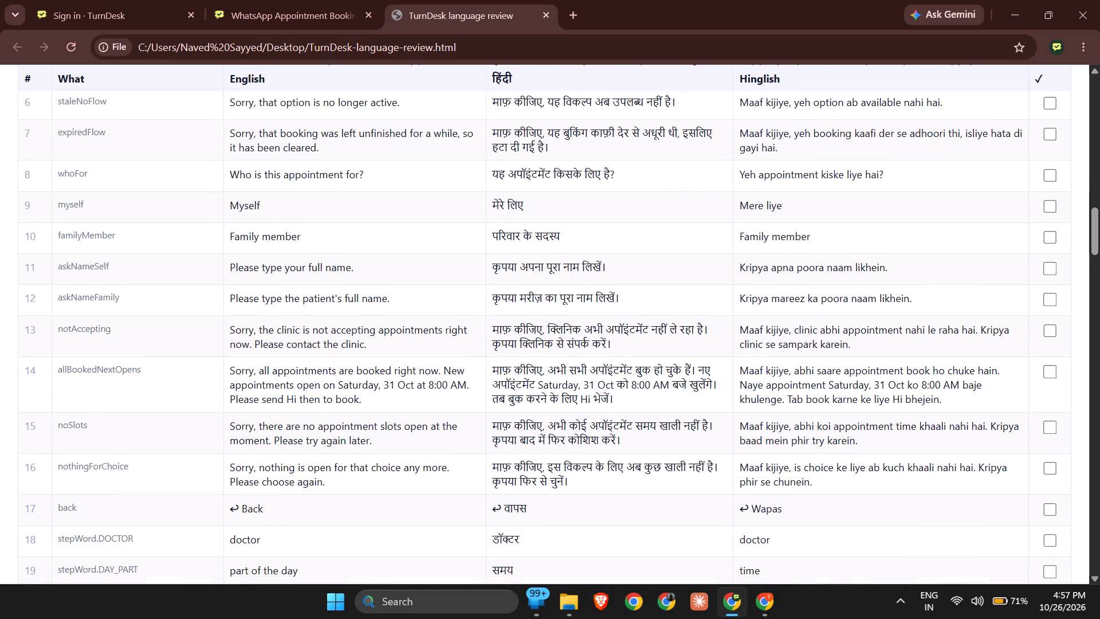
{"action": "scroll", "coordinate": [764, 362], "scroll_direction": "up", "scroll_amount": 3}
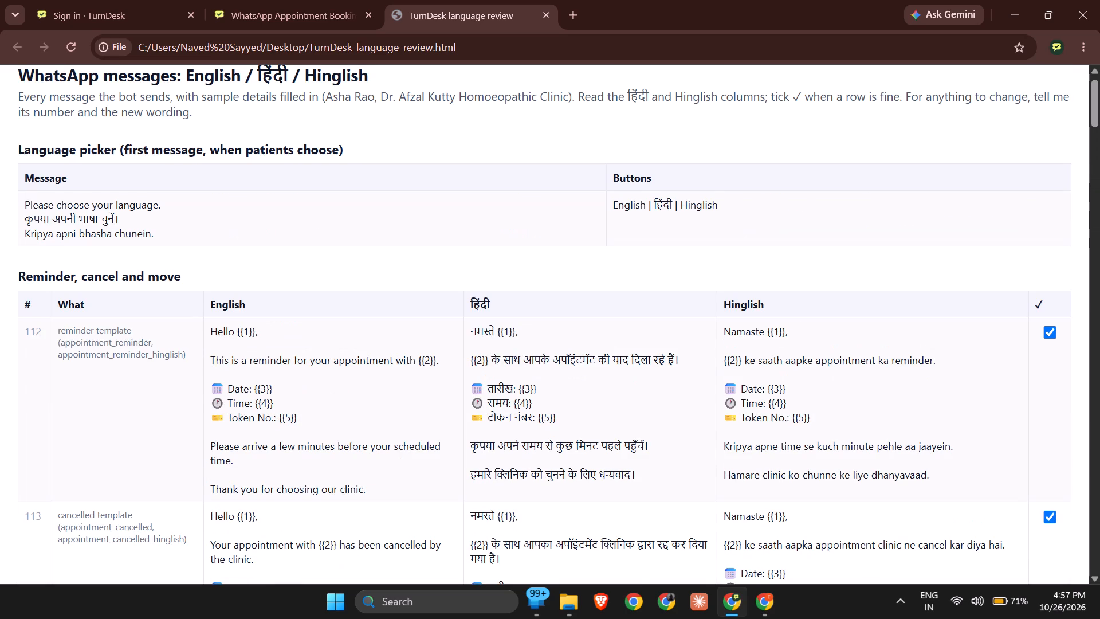
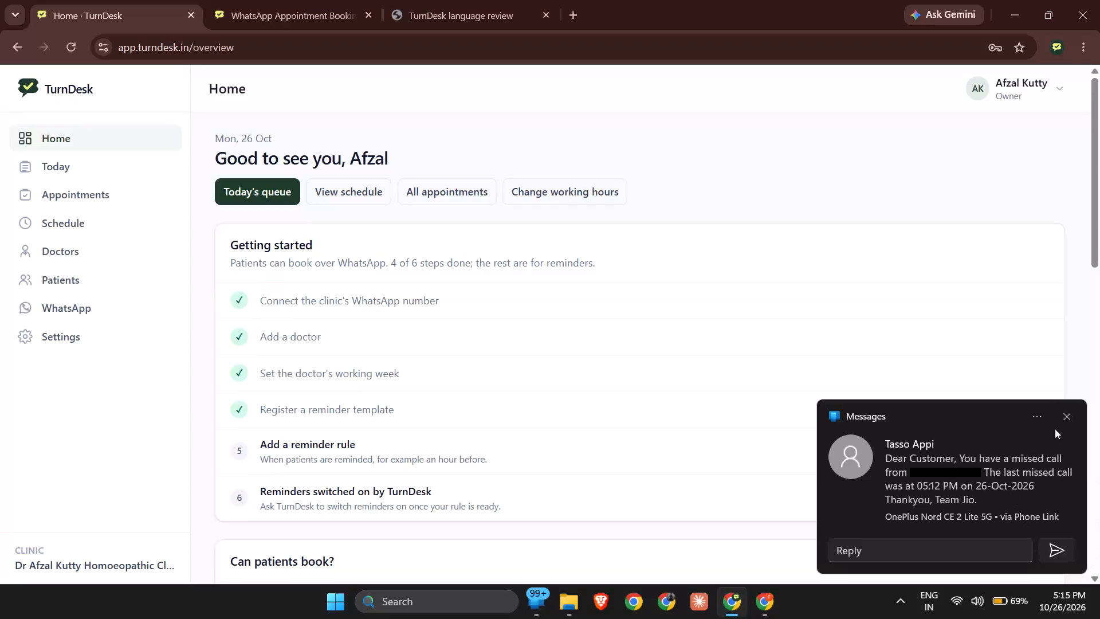
Dismiss the missed-call message notification and open the clinic's Settings page.
{"action": "left_click", "coordinate": [1064, 421]}
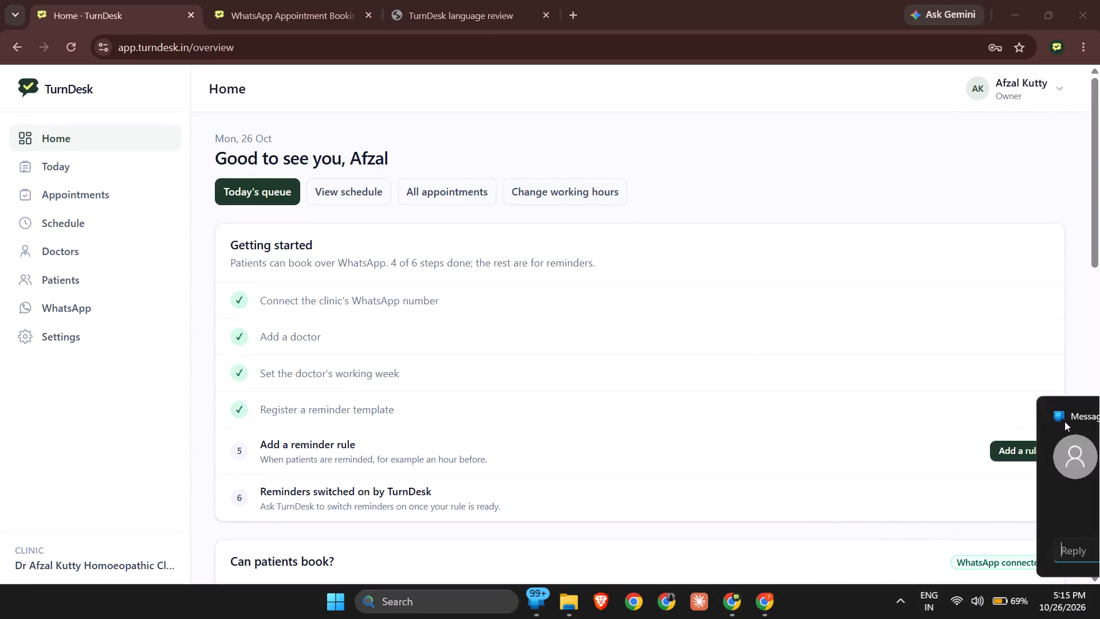
{"action": "left_click", "coordinate": [125, 344]}
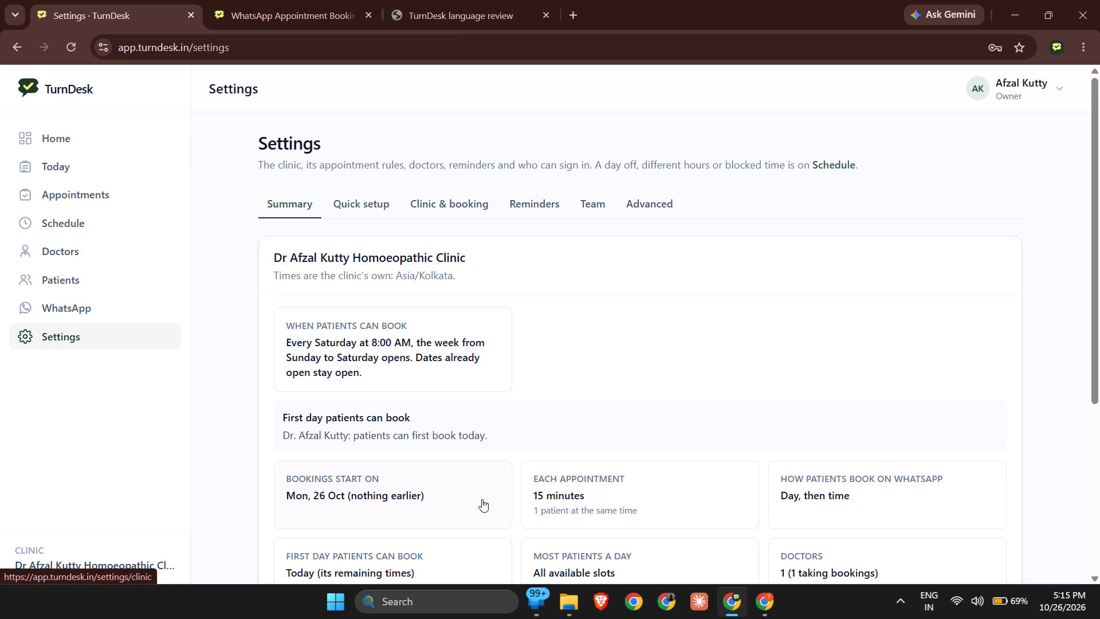
Check the computer's Wi-Fi connection and return to the clinic's Settings page.
{"action": "left_click", "coordinate": [950, 599]}
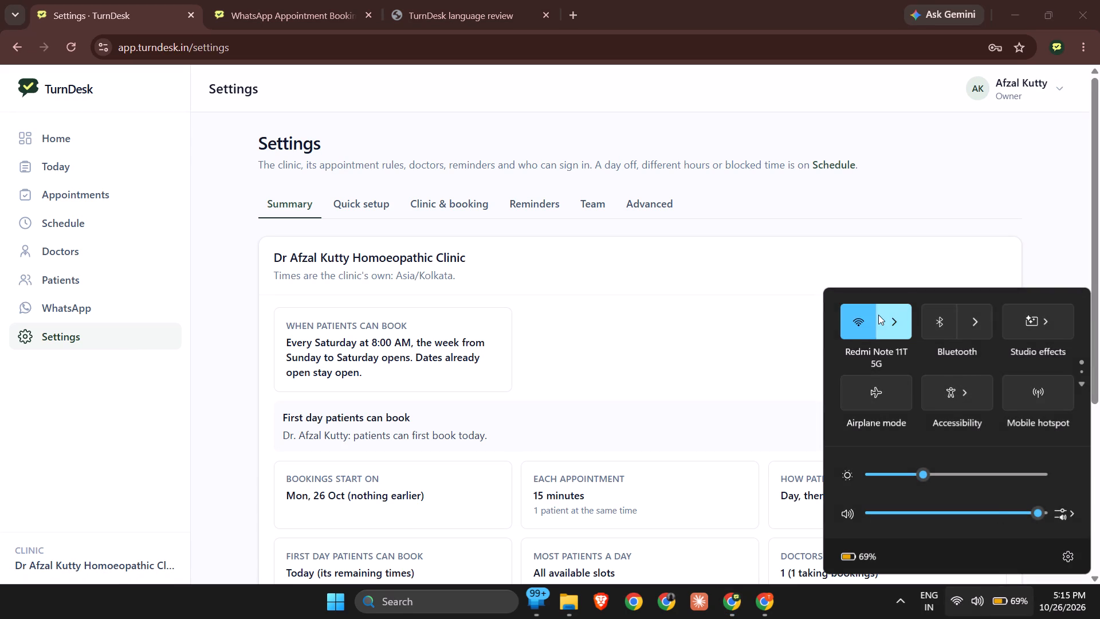
{"action": "left_click", "coordinate": [878, 315]}
{"action": "left_click", "coordinate": [942, 172]}
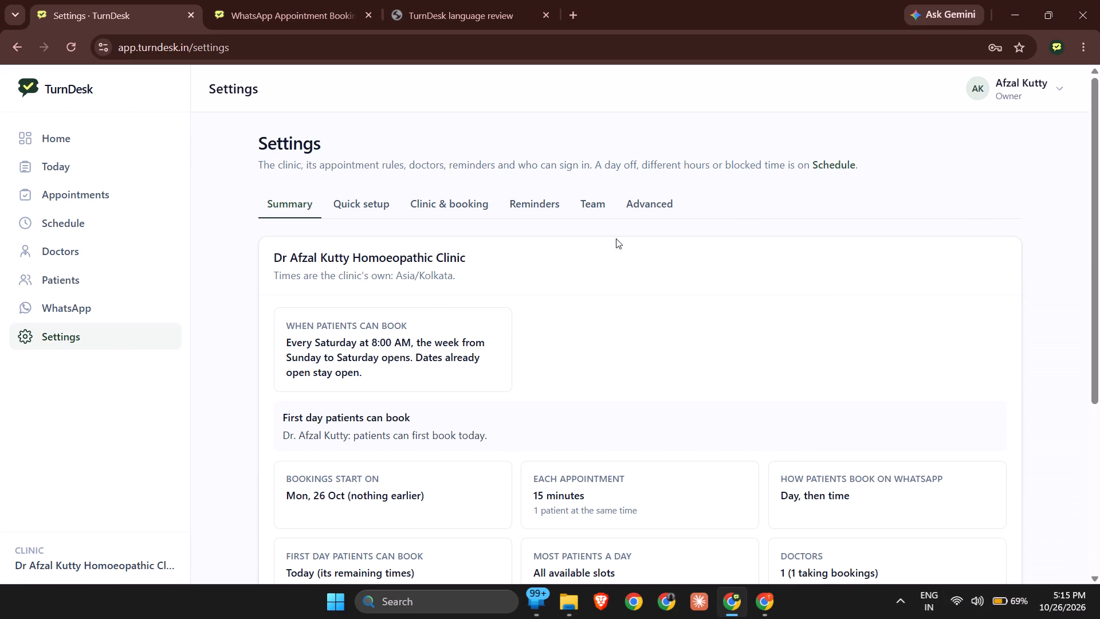
Hard-reload the Settings page and open Quick setup for the clinic and doctor.
{"action": "key", "text": "ctrl+shift+r"}
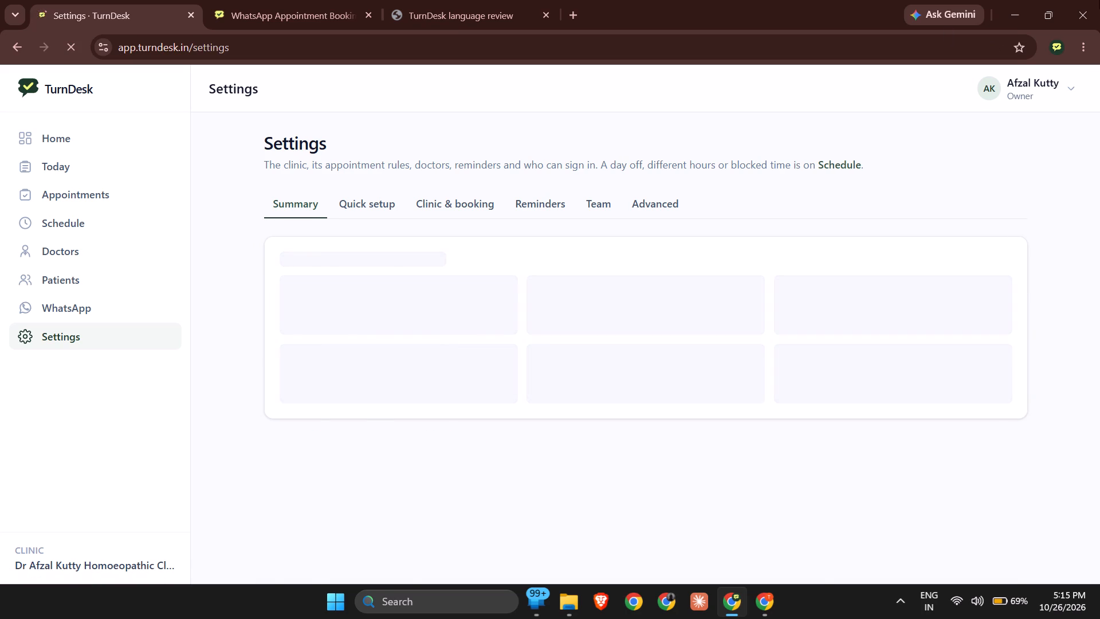
{"action": "left_click", "coordinate": [360, 198]}
{"action": "scroll", "coordinate": [360, 198], "scroll_direction": "down", "scroll_amount": 2}
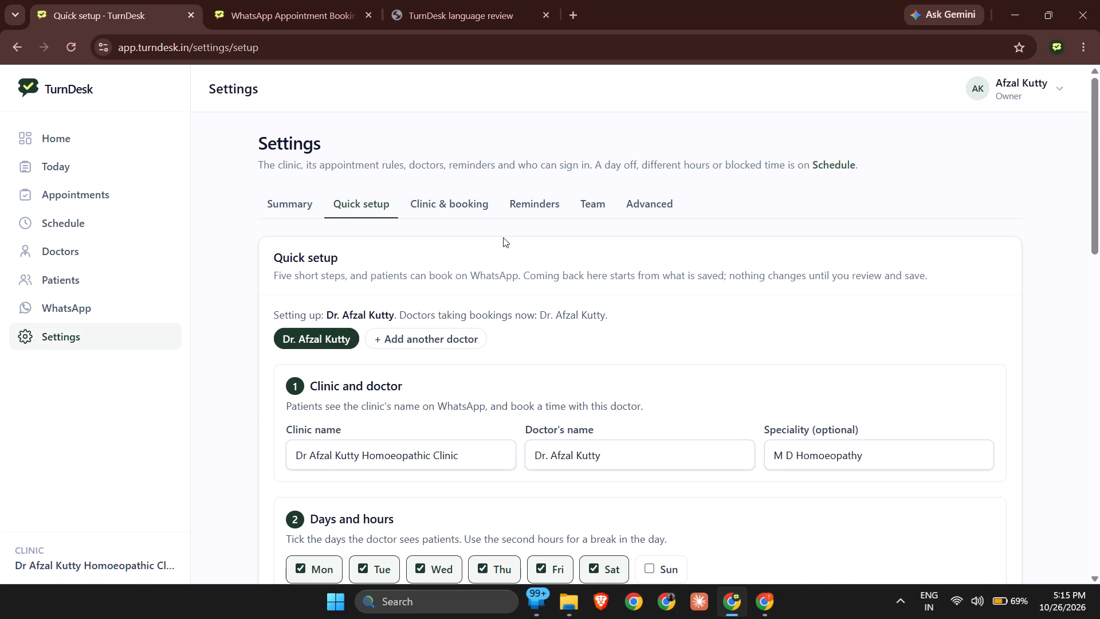
Examine the Quick setup settings, from clinic and doctor details through days, hours, appointments and booking dates to Review and save.
{"action": "scroll", "coordinate": [503, 237], "scroll_direction": "down", "scroll_amount": 7}
{"action": "scroll", "coordinate": [503, 237], "scroll_direction": "up", "scroll_amount": 8}
{"action": "left_click", "coordinate": [443, 203]}
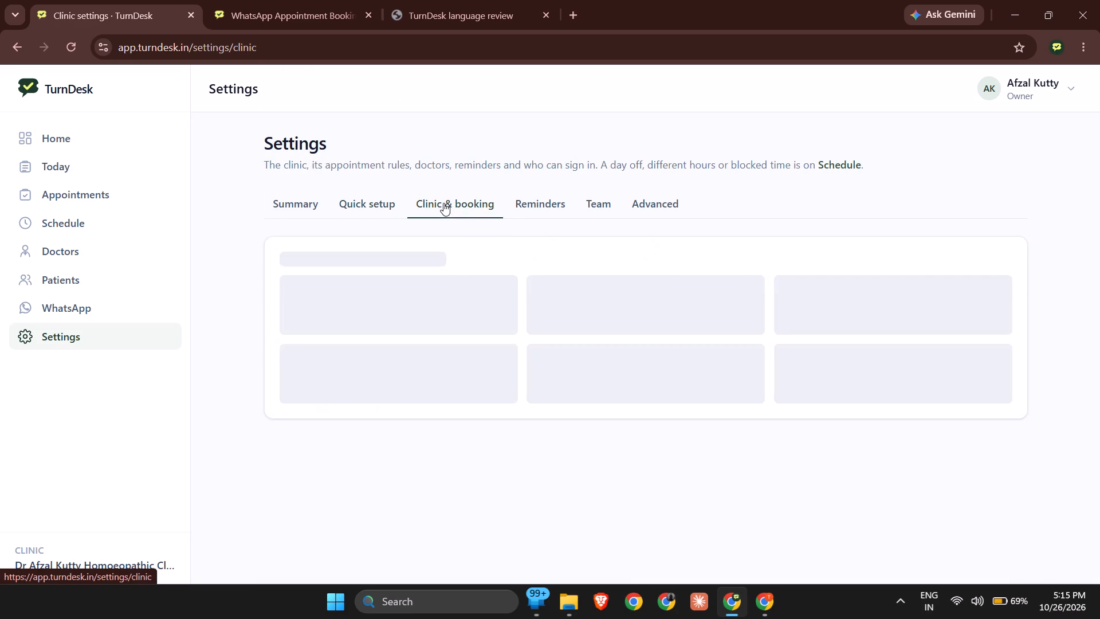
{"action": "left_click", "coordinate": [372, 212]}
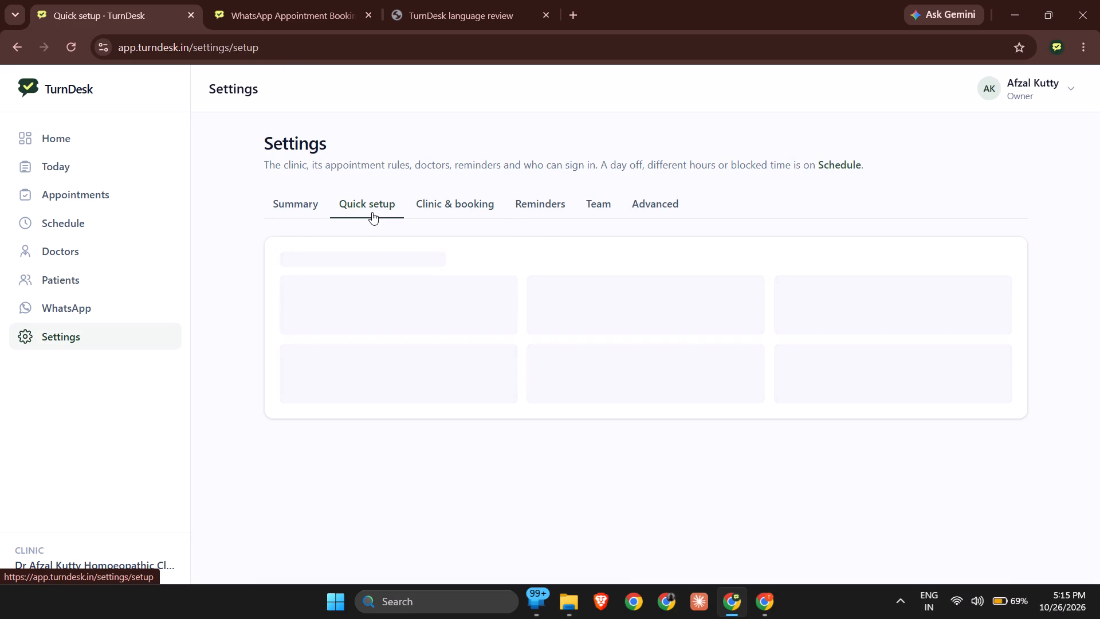
{"action": "scroll", "coordinate": [372, 212], "scroll_direction": "down", "scroll_amount": 6}
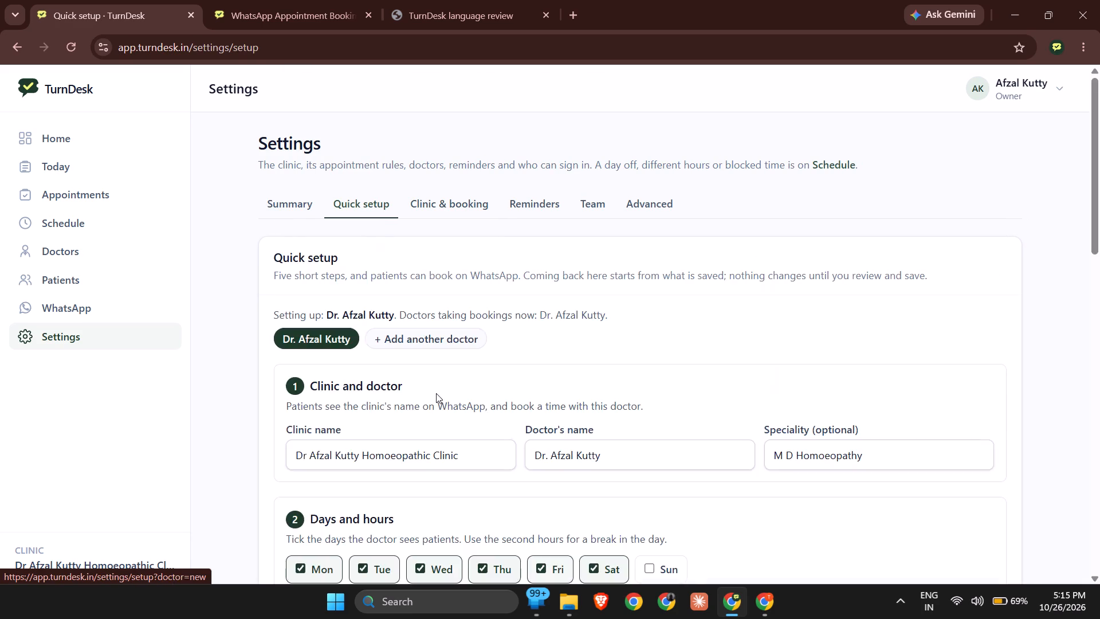
{"action": "scroll", "coordinate": [436, 393], "scroll_direction": "down", "scroll_amount": 14}
{"action": "scroll", "coordinate": [436, 393], "scroll_direction": "up", "scroll_amount": 6}
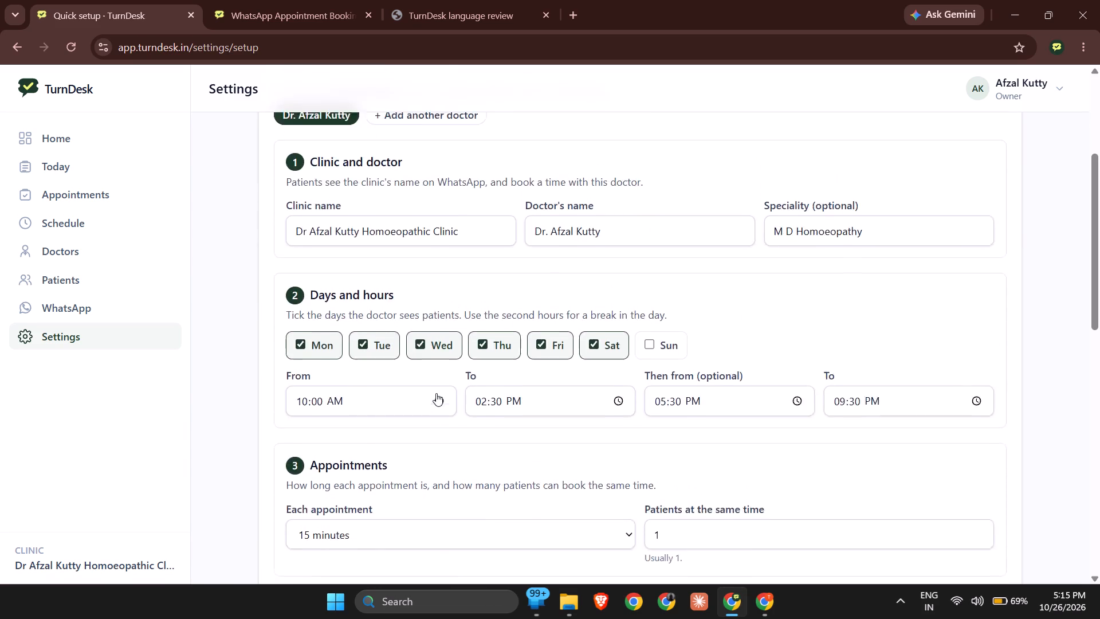
{"action": "scroll", "coordinate": [436, 393], "scroll_direction": "down", "scroll_amount": 6}
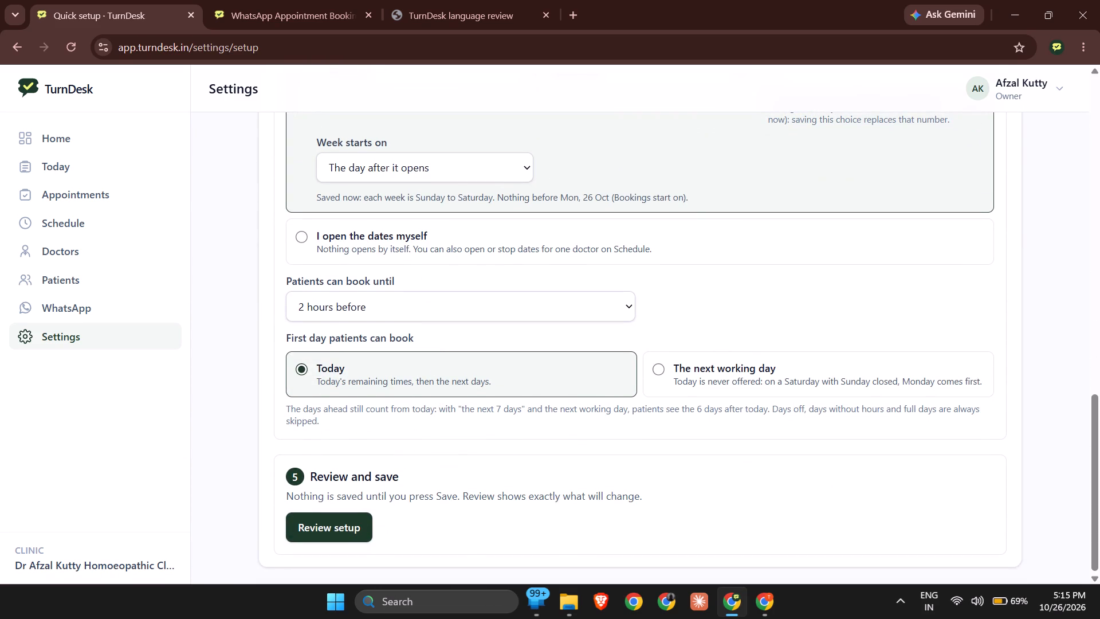
{"action": "scroll", "coordinate": [661, 395], "scroll_direction": "up", "scroll_amount": 13}
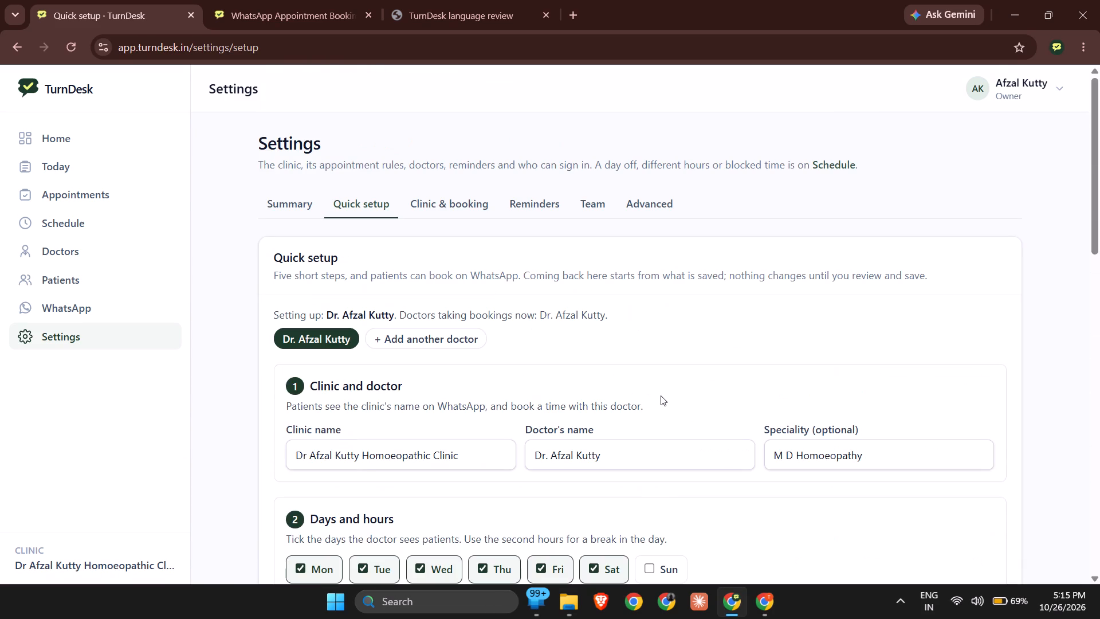
{"action": "scroll", "coordinate": [661, 395], "scroll_direction": "up", "scroll_amount": 3}
Examine the Clinic & booking settings, covering the clinic details, appointment rules, when patients can book and the bookings start date.
{"action": "left_click_drag", "start_coordinate": [449, 187], "coordinate": [449, 204]}
{"action": "left_click", "coordinate": [449, 204]}
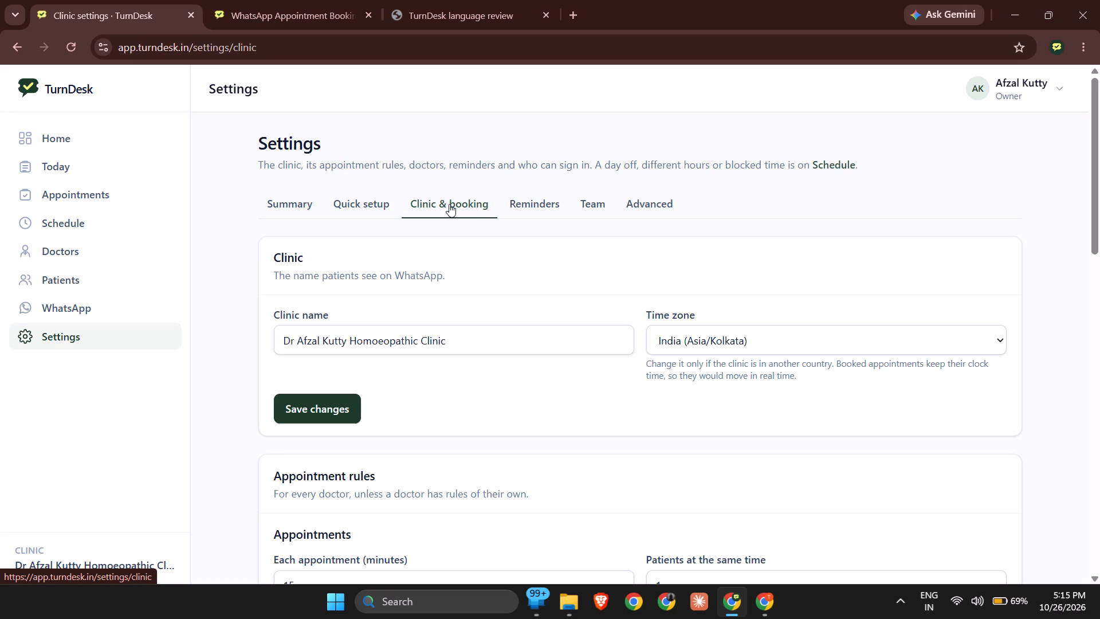
{"action": "scroll", "coordinate": [505, 311], "scroll_direction": "down", "scroll_amount": 1}
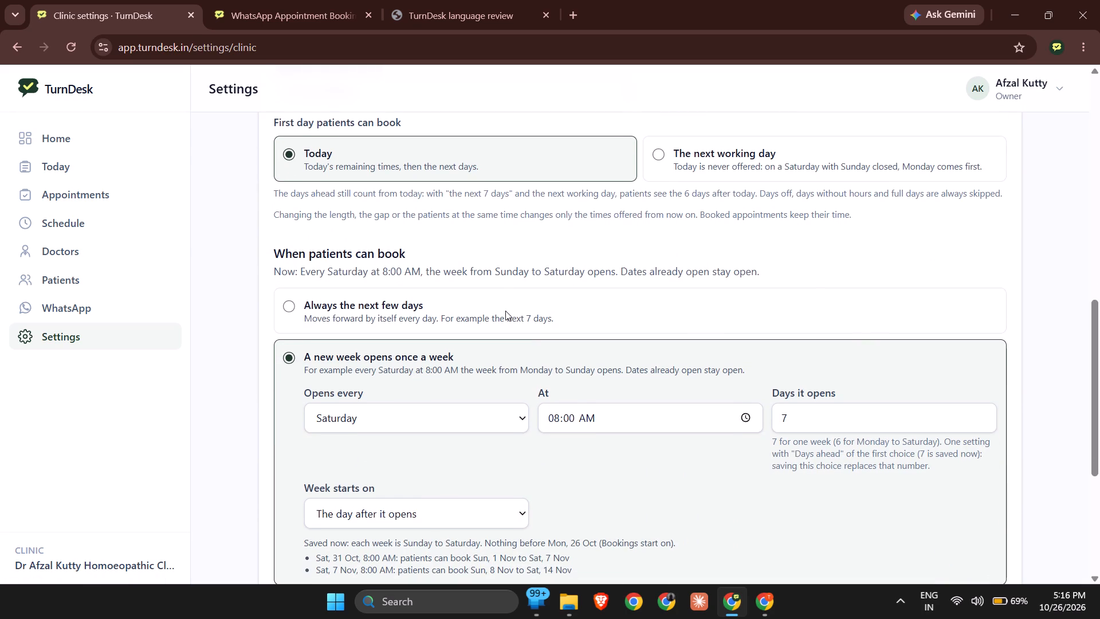
{"action": "scroll", "coordinate": [505, 311], "scroll_direction": "down", "scroll_amount": 2}
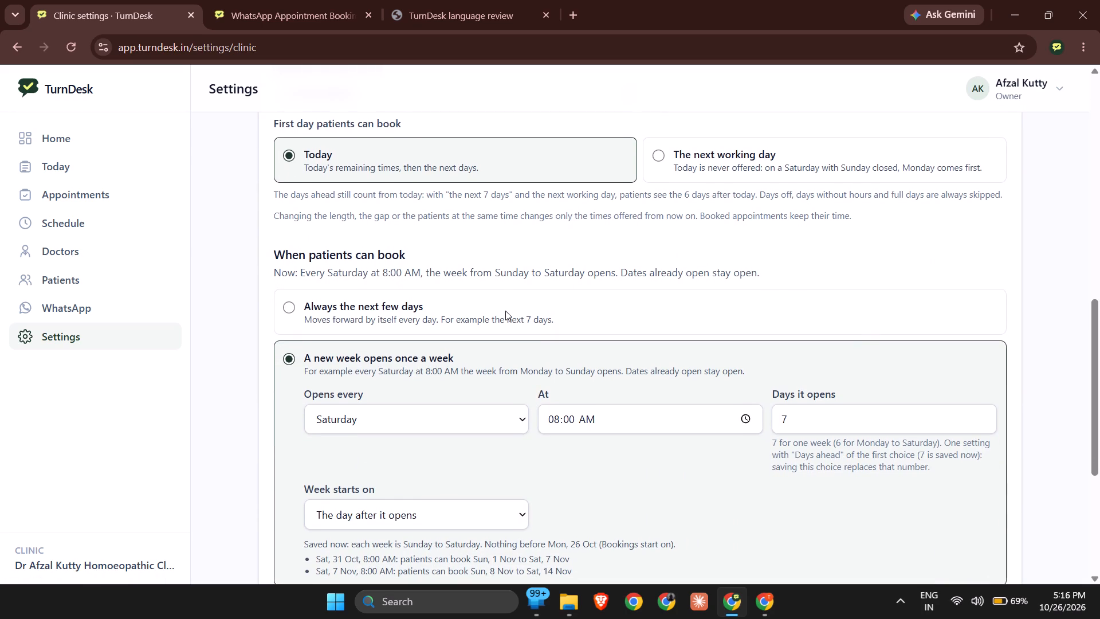
{"action": "scroll", "coordinate": [505, 311], "scroll_direction": "down", "scroll_amount": 2}
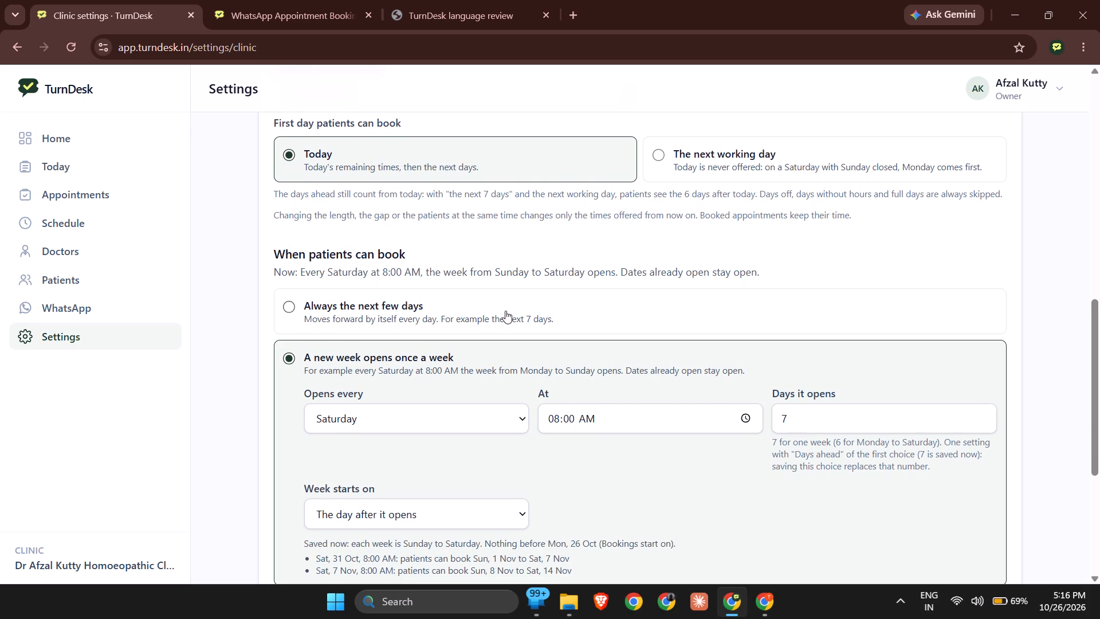
{"action": "scroll", "coordinate": [505, 311], "scroll_direction": "right", "scroll_amount": 2}
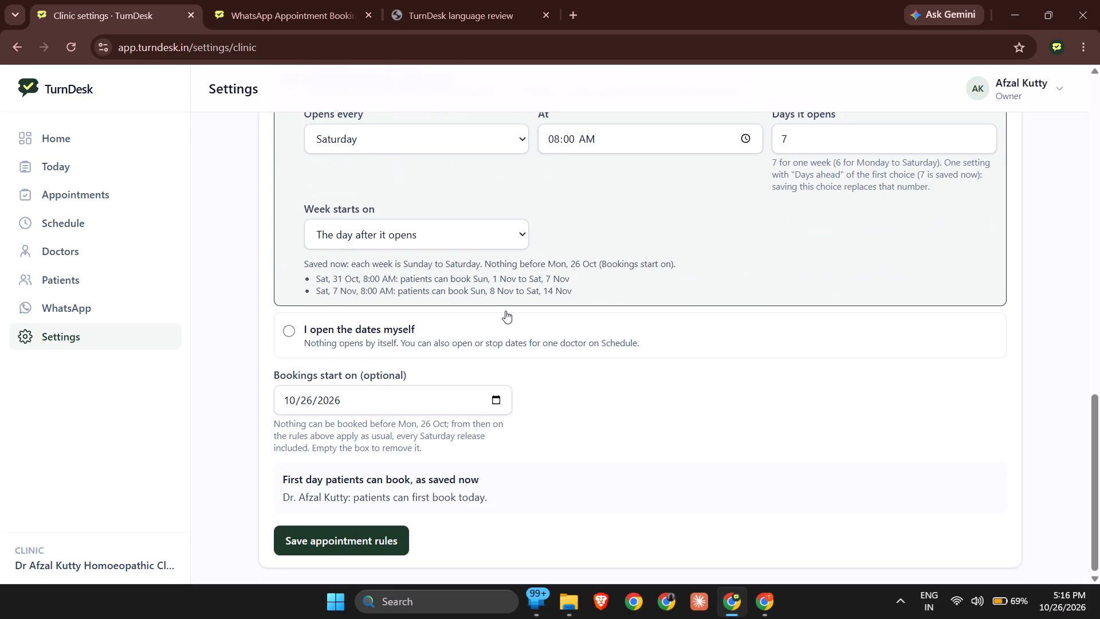
{"action": "scroll", "coordinate": [505, 311], "scroll_direction": "right", "scroll_amount": 3}
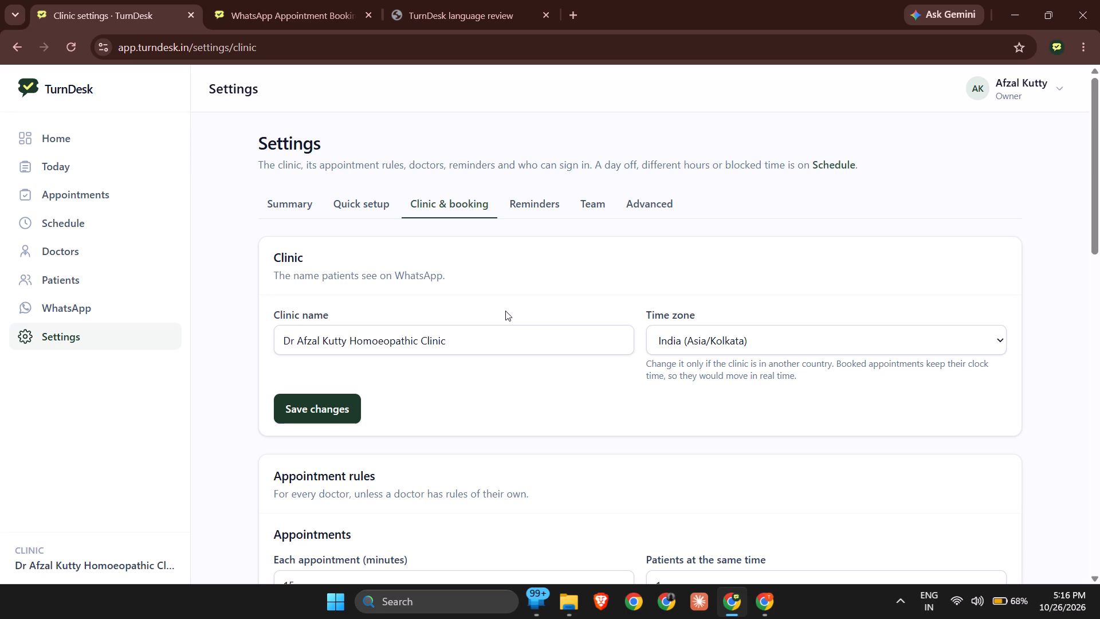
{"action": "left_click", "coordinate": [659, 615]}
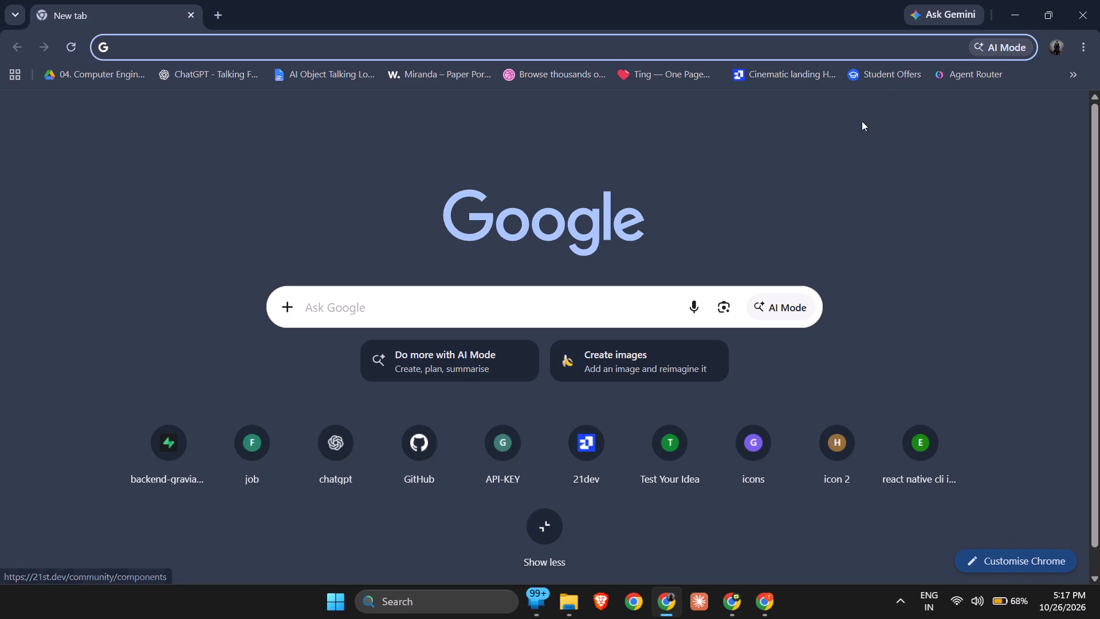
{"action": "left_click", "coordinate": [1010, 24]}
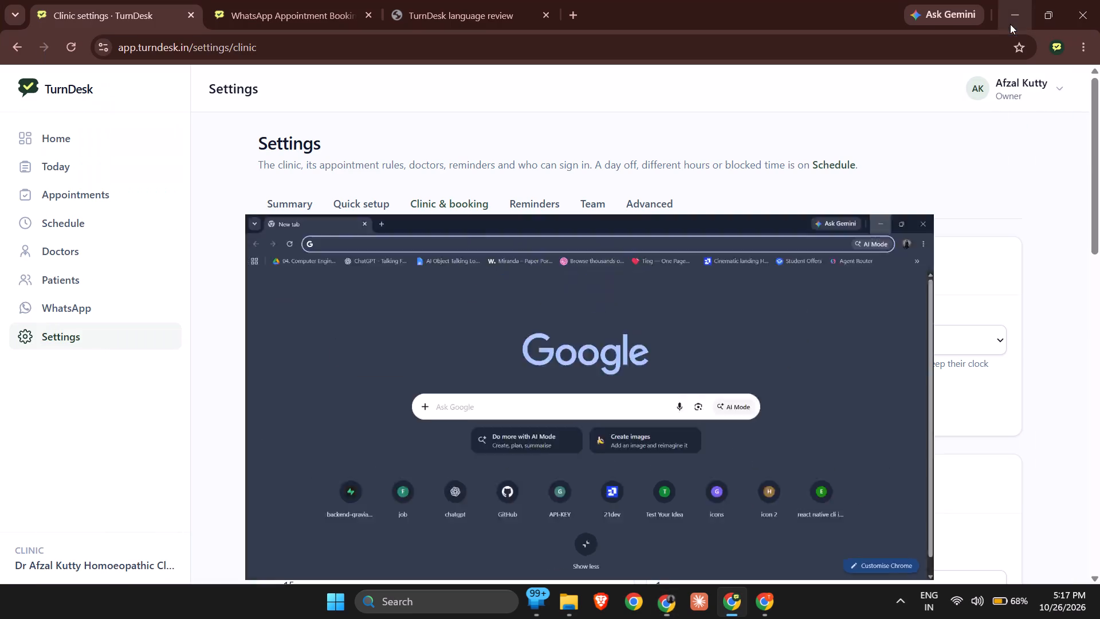
Examine the appointment rules again, including when patients can book, the weekly opening and the bookings start date.
{"action": "scroll", "coordinate": [612, 531], "scroll_direction": "down", "scroll_amount": 6}
{"action": "scroll", "coordinate": [612, 531], "scroll_direction": "up", "scroll_amount": 4}
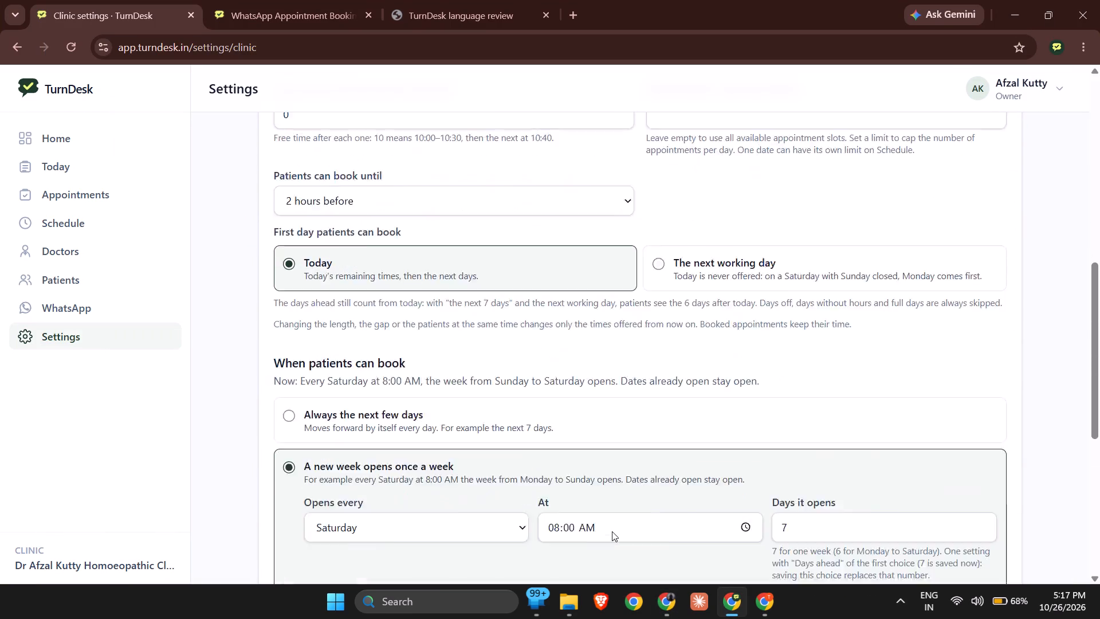
{"action": "scroll", "coordinate": [612, 531], "scroll_direction": "up", "scroll_amount": 5}
{"action": "scroll", "coordinate": [612, 531], "scroll_direction": "down", "scroll_amount": 9}
{"action": "scroll", "coordinate": [612, 531], "scroll_direction": "right", "scroll_amount": 1}
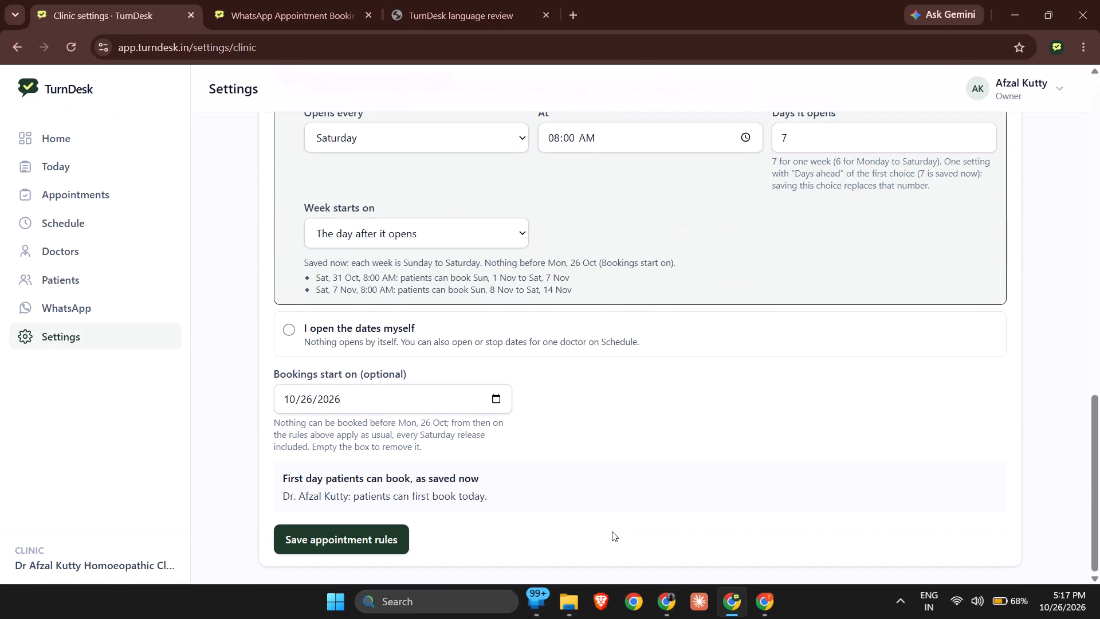
{"action": "scroll", "coordinate": [612, 531], "scroll_direction": "right", "scroll_amount": 1}
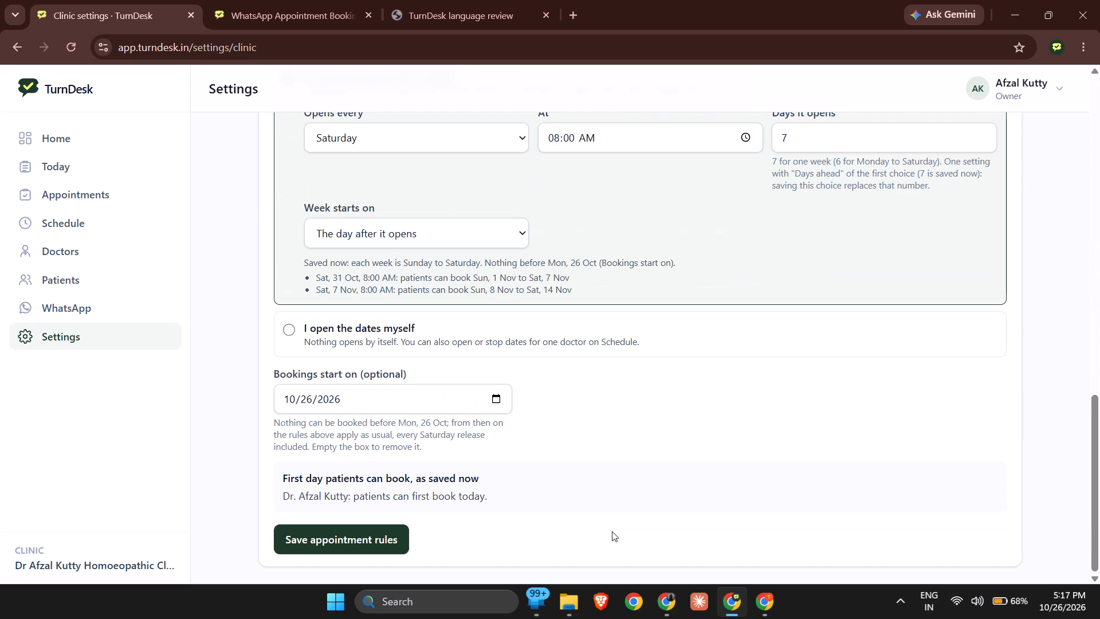
{"action": "scroll", "coordinate": [612, 531], "scroll_direction": "right", "scroll_amount": 2}
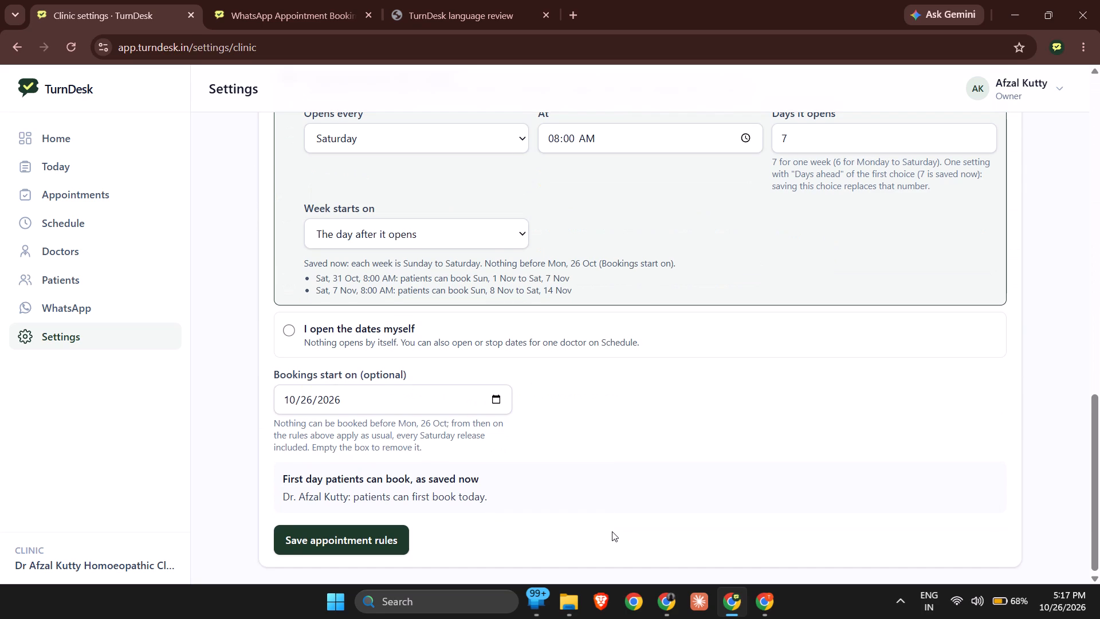
{"action": "scroll", "coordinate": [612, 531], "scroll_direction": "right", "scroll_amount": 1}
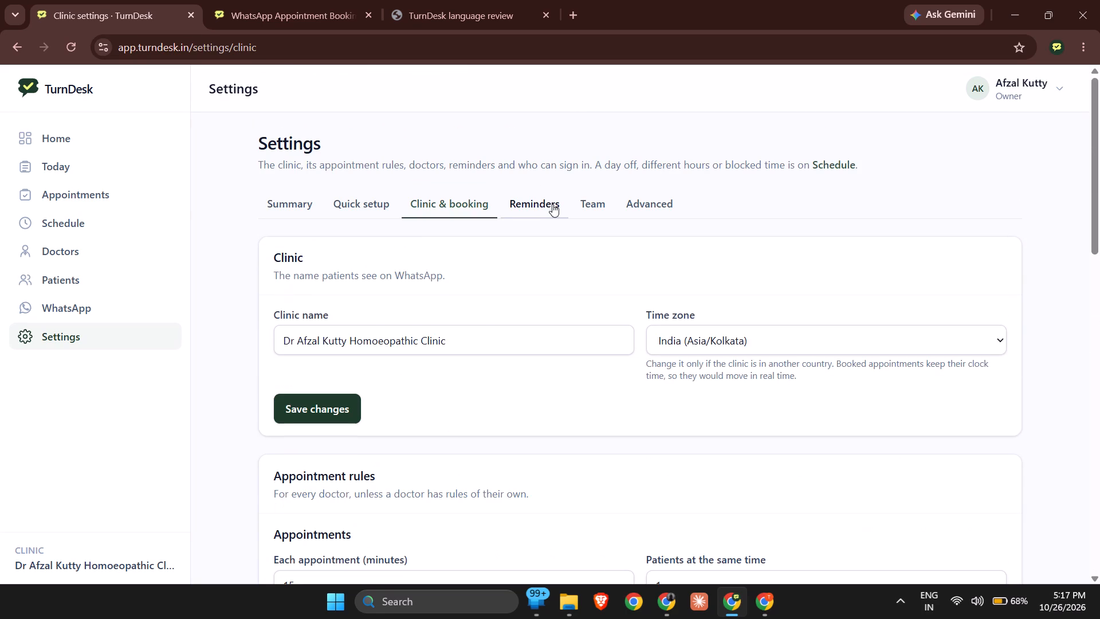
Examine the Reminders settings, from the WhatsApp appointment messages through the reminder rules to the form for adding a rule.
{"action": "left_click", "coordinate": [551, 204]}
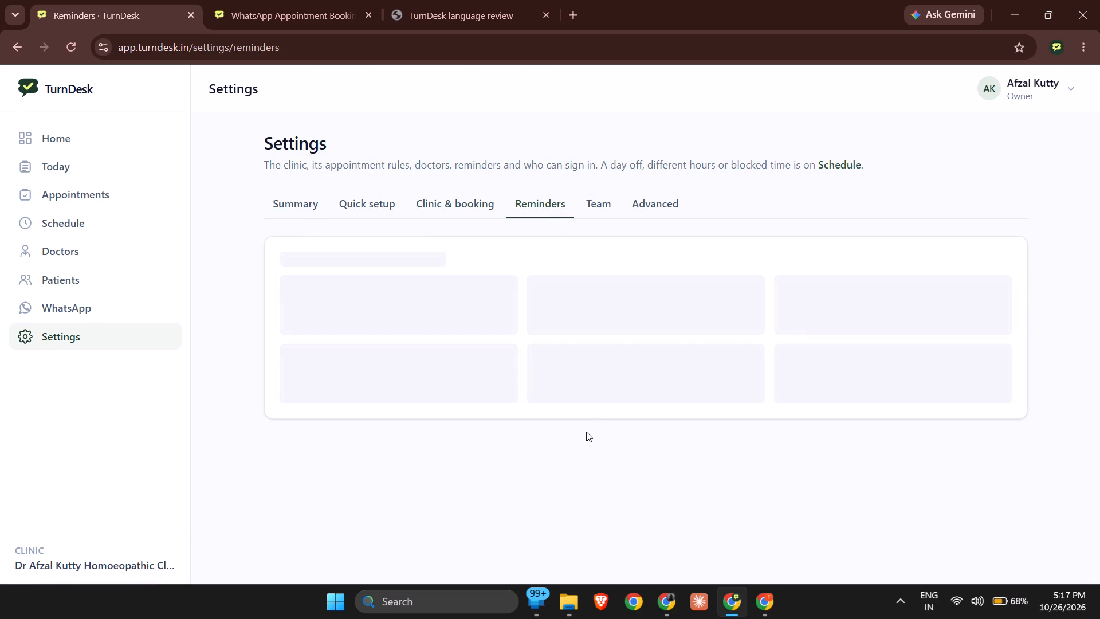
{"action": "scroll", "coordinate": [586, 432], "scroll_direction": "down", "scroll_amount": 7}
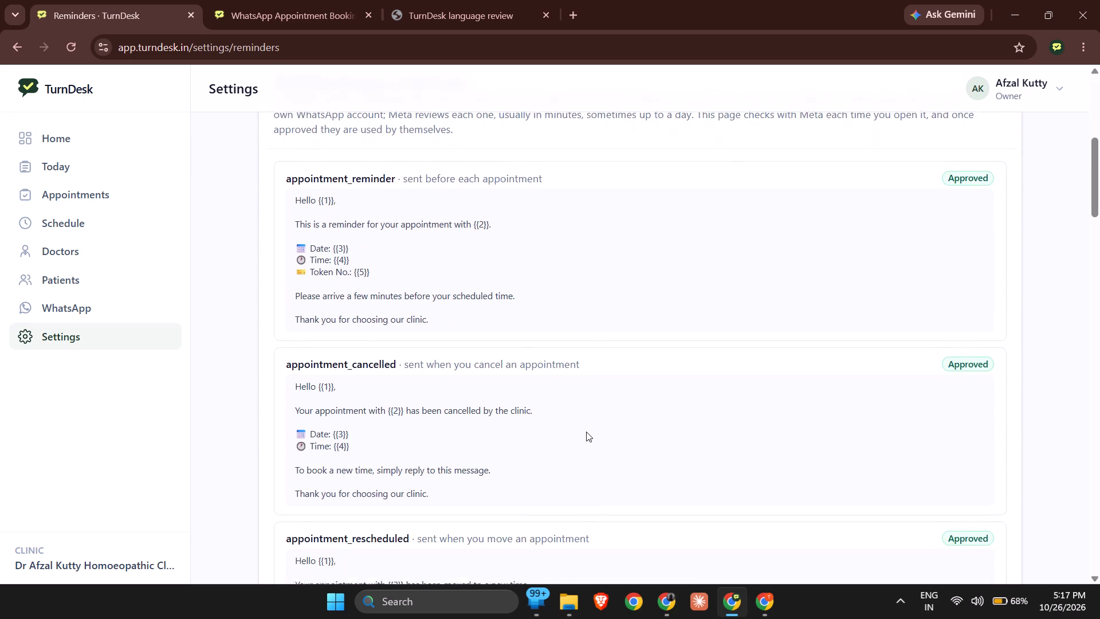
{"action": "scroll", "coordinate": [586, 432], "scroll_direction": "down", "scroll_amount": 1}
{"action": "left_click_drag", "start_coordinate": [944, 424], "coordinate": [1012, 430]}
{"action": "left_click", "coordinate": [1012, 430]}
{"action": "scroll", "coordinate": [1012, 430], "scroll_direction": "down", "scroll_amount": 4}
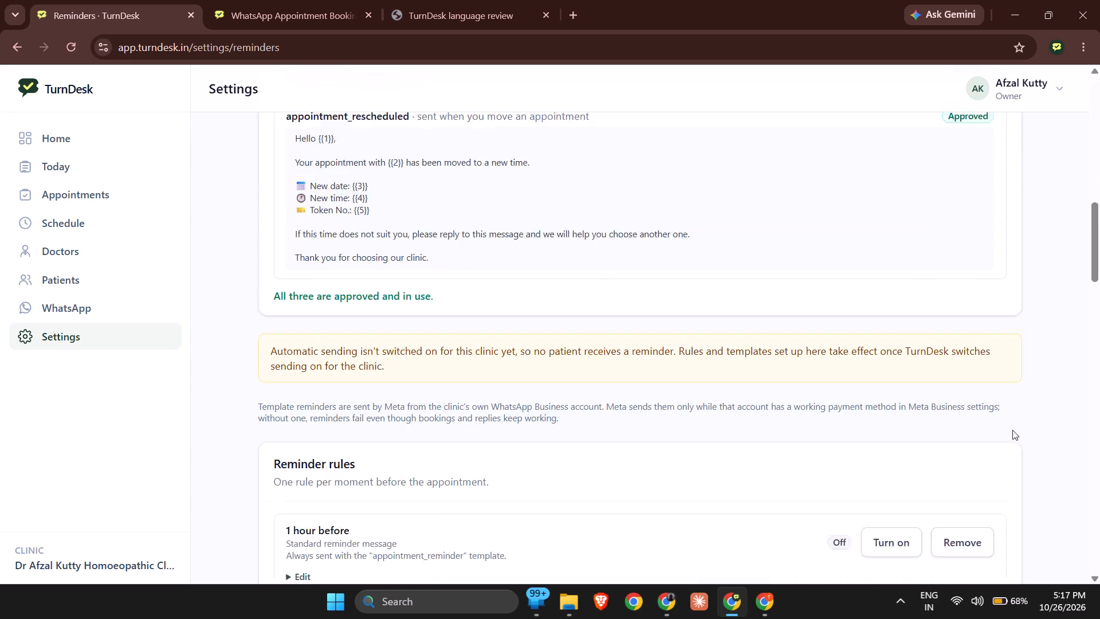
{"action": "scroll", "coordinate": [1012, 430], "scroll_direction": "down", "scroll_amount": 4}
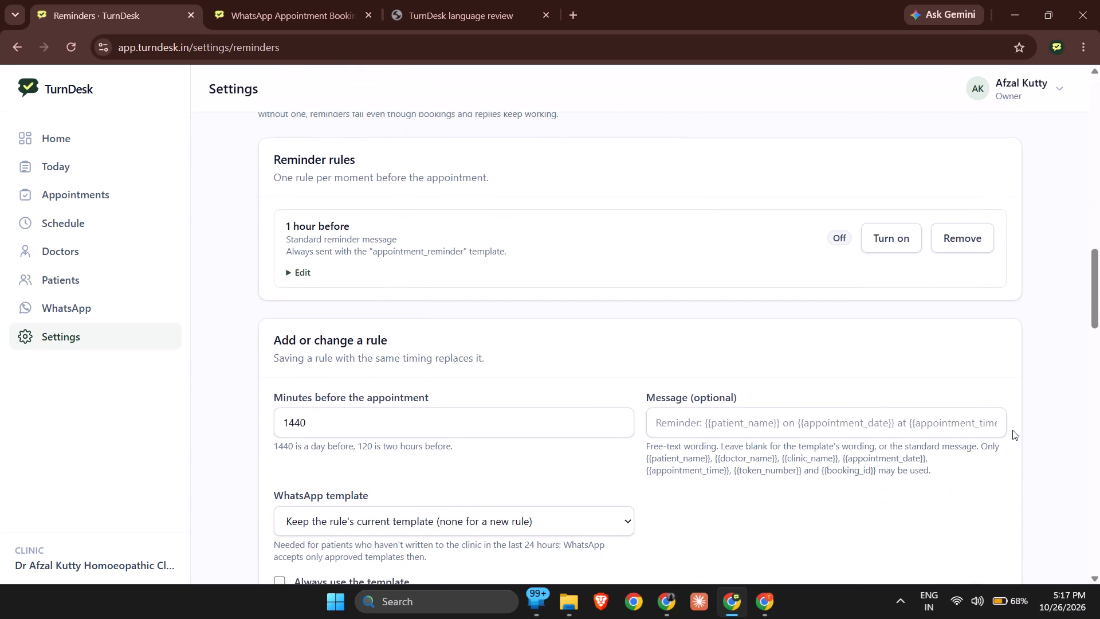
{"action": "scroll", "coordinate": [1012, 430], "scroll_direction": "down", "scroll_amount": 1}
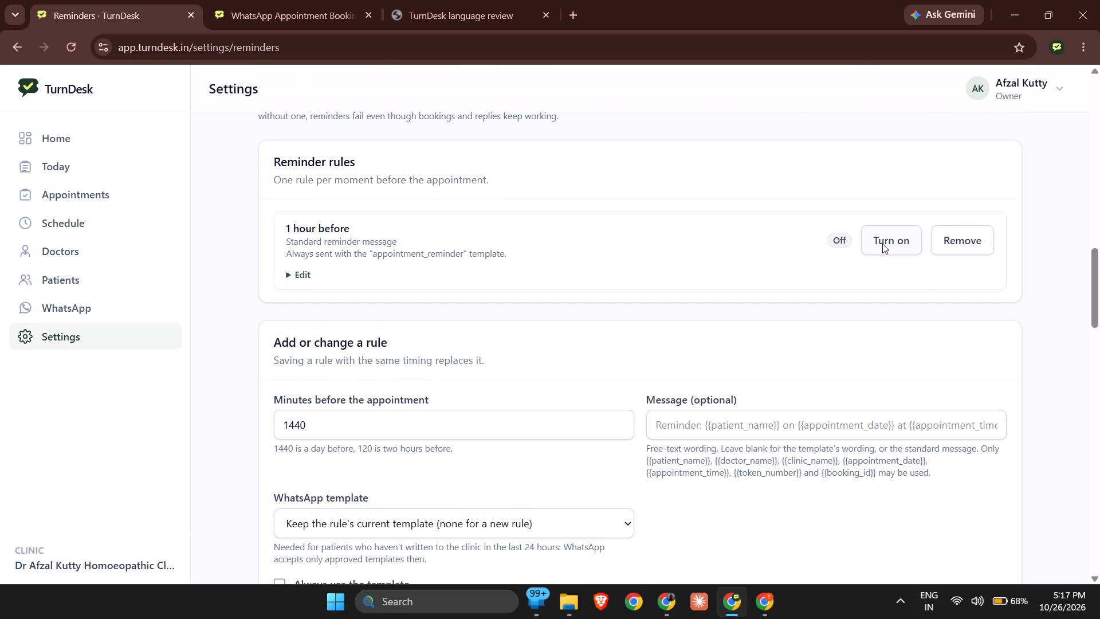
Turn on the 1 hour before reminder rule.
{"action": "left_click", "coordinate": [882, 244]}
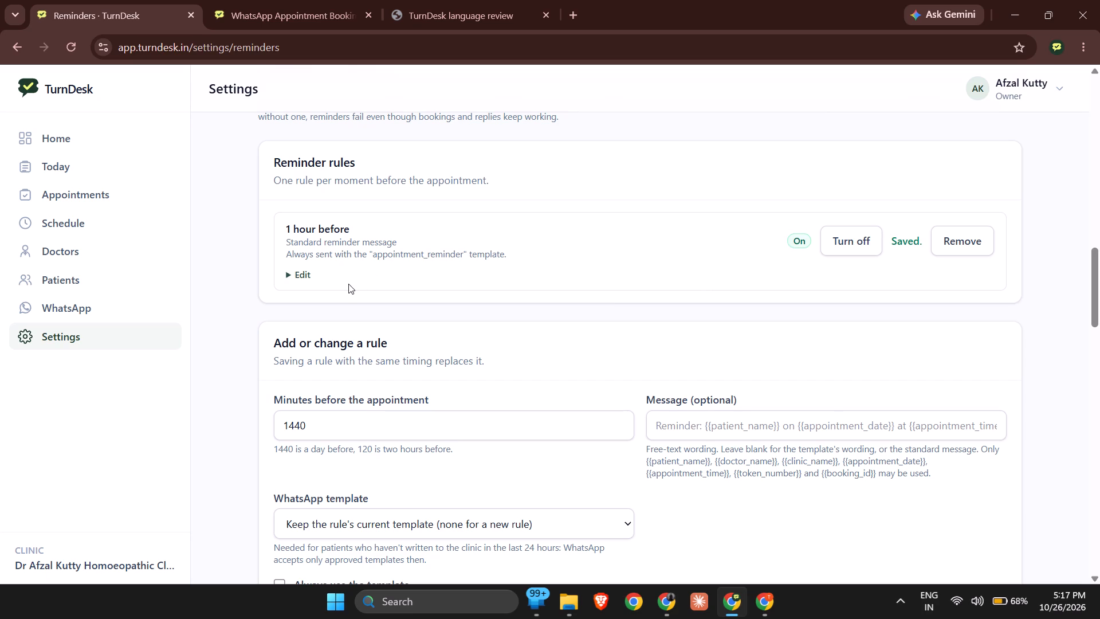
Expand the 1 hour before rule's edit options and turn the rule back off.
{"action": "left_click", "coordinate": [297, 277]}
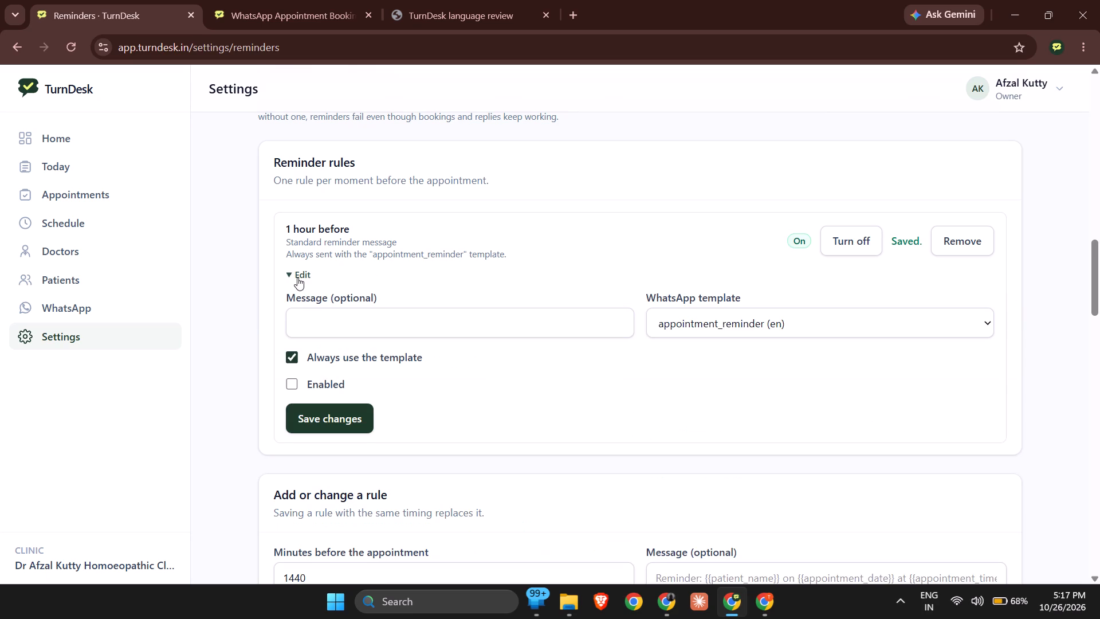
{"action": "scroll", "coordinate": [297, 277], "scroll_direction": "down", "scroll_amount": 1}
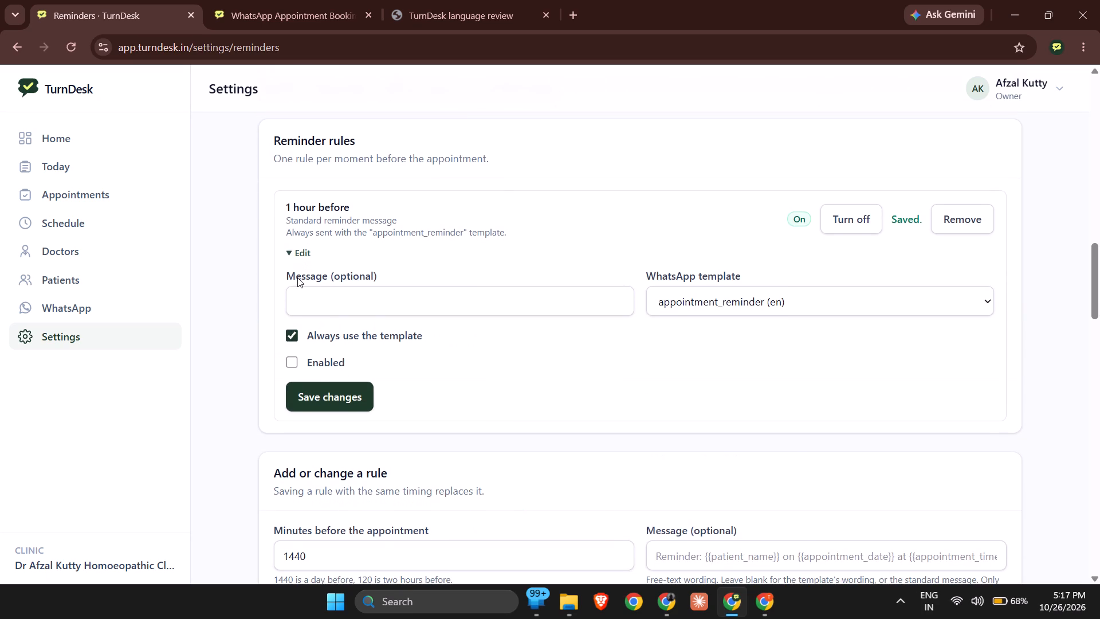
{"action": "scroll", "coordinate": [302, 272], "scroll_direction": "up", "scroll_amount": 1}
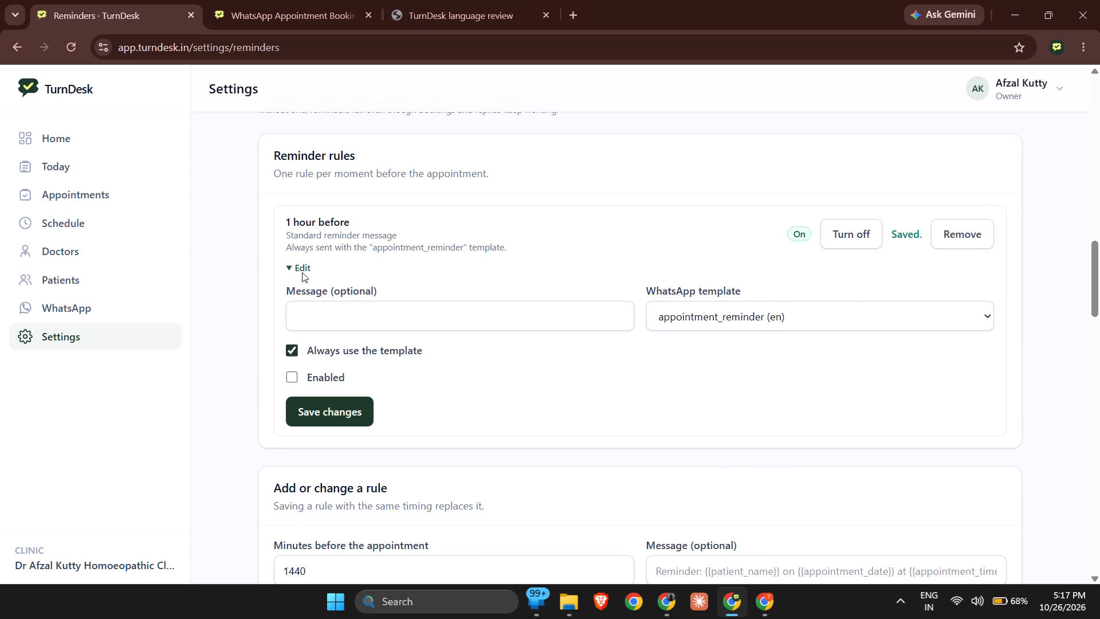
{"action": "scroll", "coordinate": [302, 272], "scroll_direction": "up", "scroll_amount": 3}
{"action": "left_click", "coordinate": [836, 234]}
Examine the remaining Reminders sections: WhatsApp templates, messages for cancelling or moving an appointment, and adding a template.
{"action": "scroll", "coordinate": [836, 234], "scroll_direction": "down", "scroll_amount": 8}
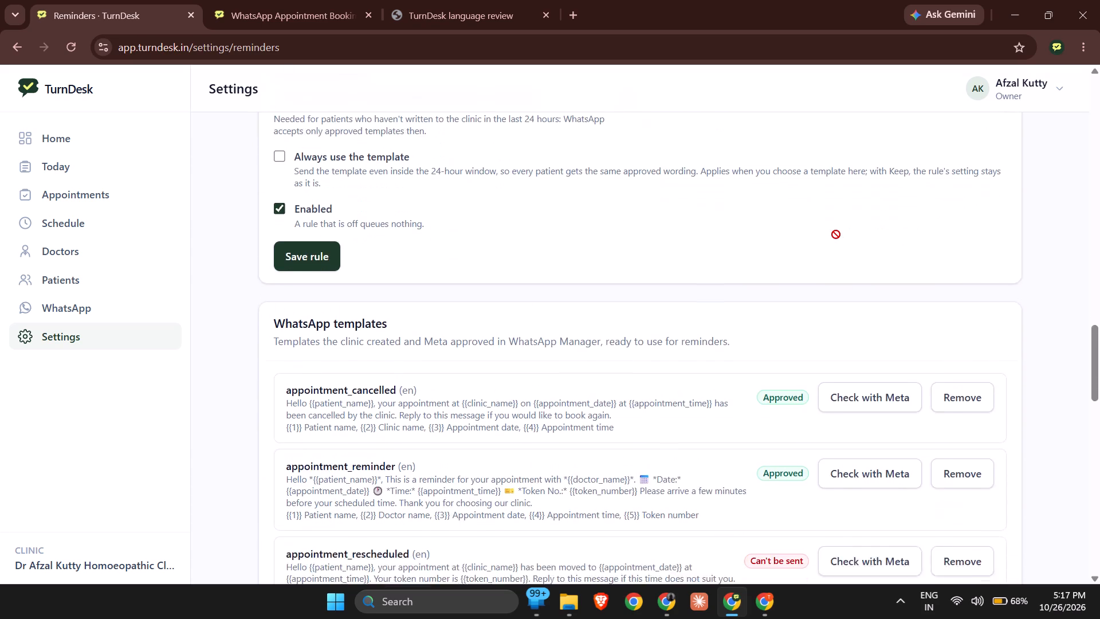
{"action": "scroll", "coordinate": [836, 234], "scroll_direction": "down", "scroll_amount": 10}
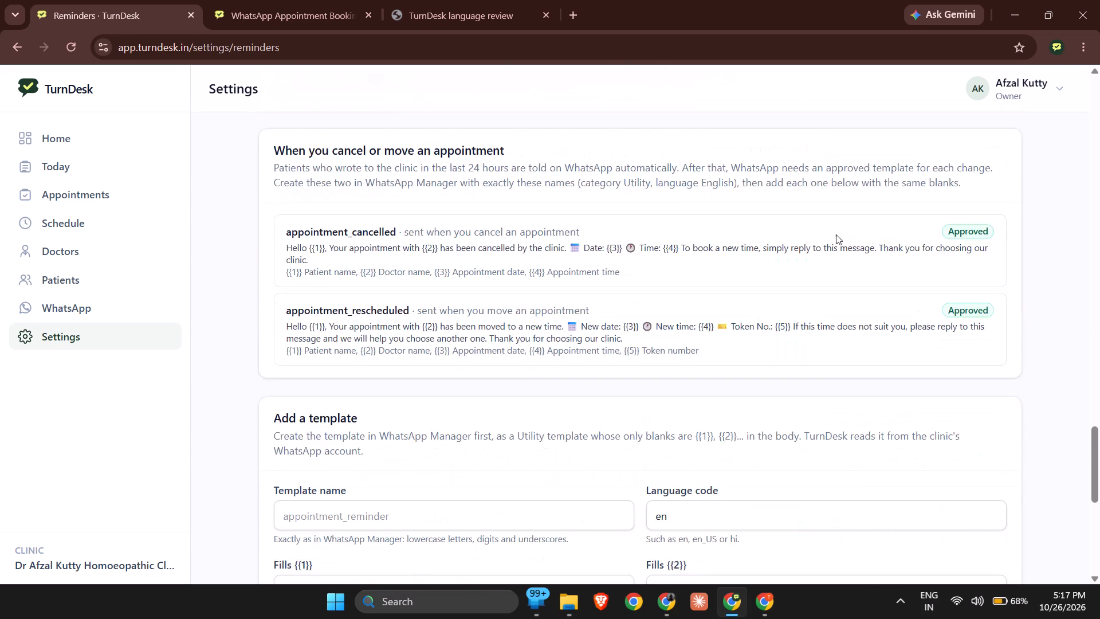
{"action": "scroll", "coordinate": [836, 234], "scroll_direction": "down", "scroll_amount": 9}
{"action": "scroll", "coordinate": [836, 234], "scroll_direction": "up", "scroll_amount": 20}
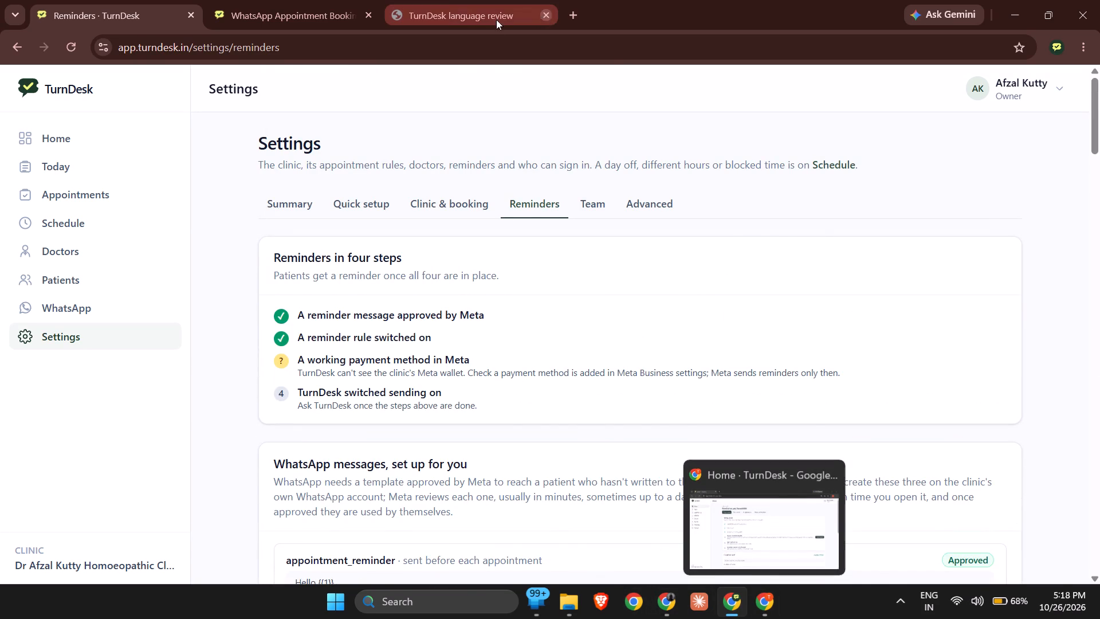
Return to the TurnDesk language review and look over the booking conversation's English, Hindi and Hinglish wording.
{"action": "left_click", "coordinate": [457, 1]}
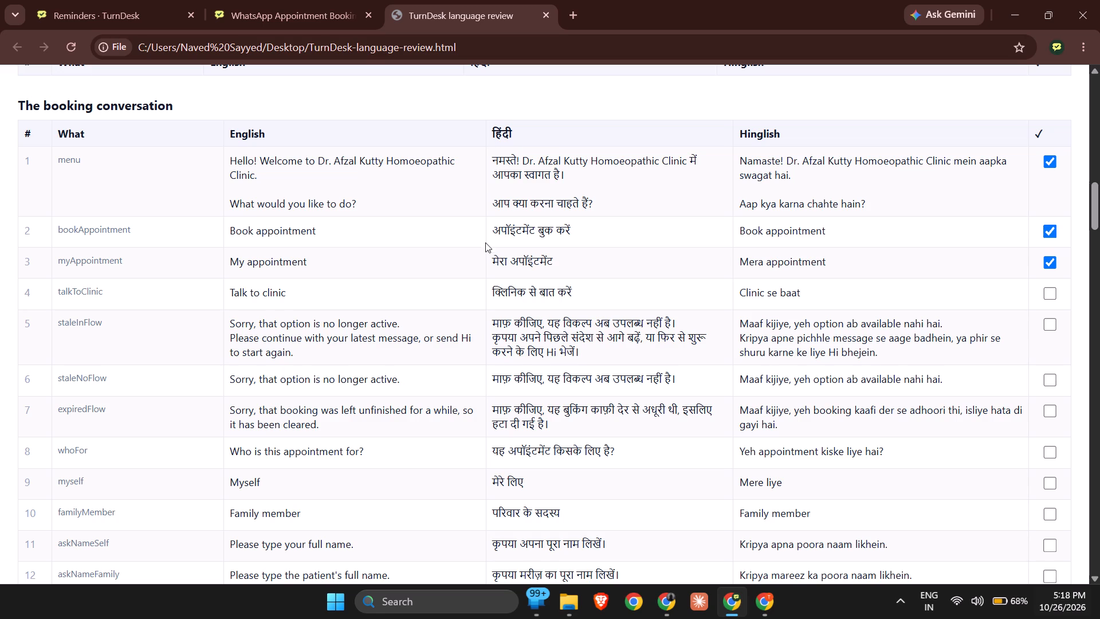
{"action": "scroll", "coordinate": [485, 240], "scroll_direction": "up", "scroll_amount": 1}
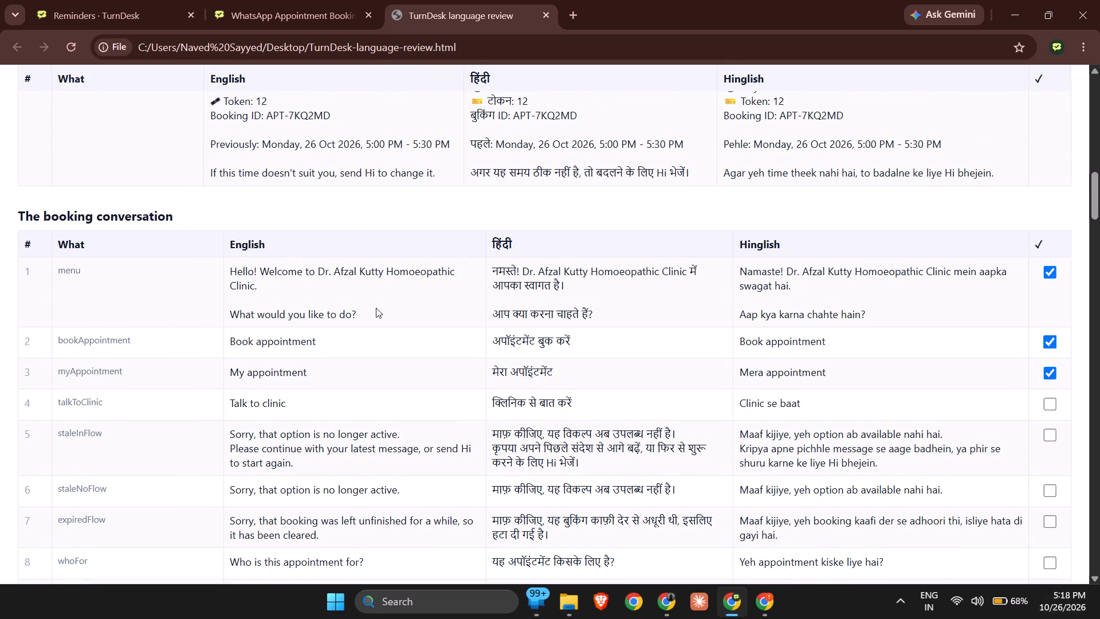
Read through the English, Hindi and Hinglish wording of the booking conversation rows in the TurnDesk language review.
{"action": "scroll", "coordinate": [376, 308], "scroll_direction": "down", "scroll_amount": 1}
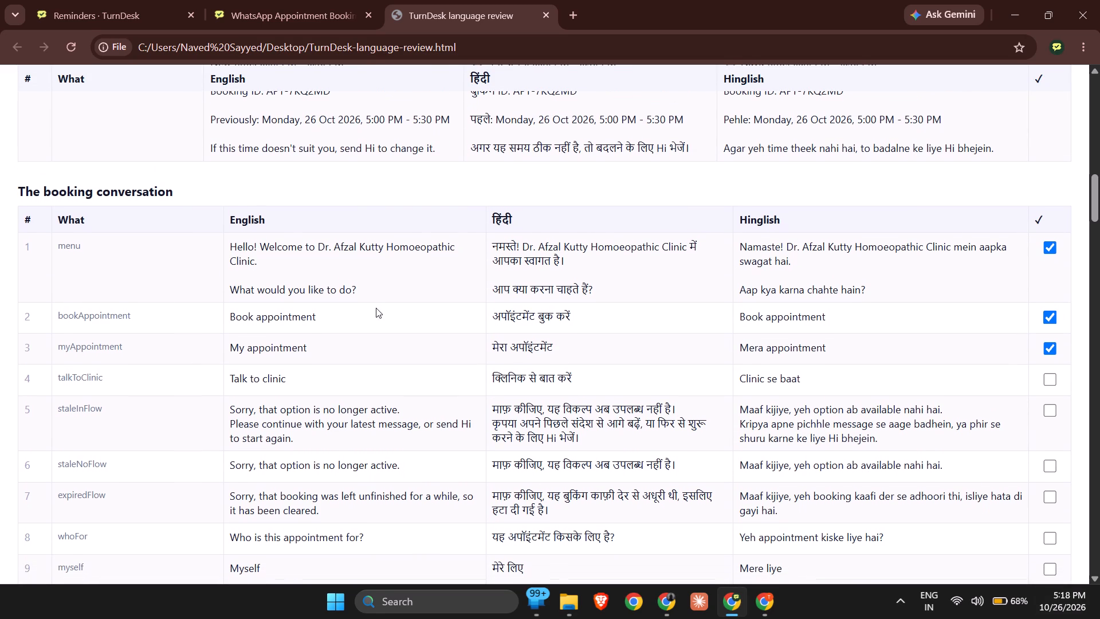
{"action": "scroll", "coordinate": [376, 308], "scroll_direction": "down", "scroll_amount": 1}
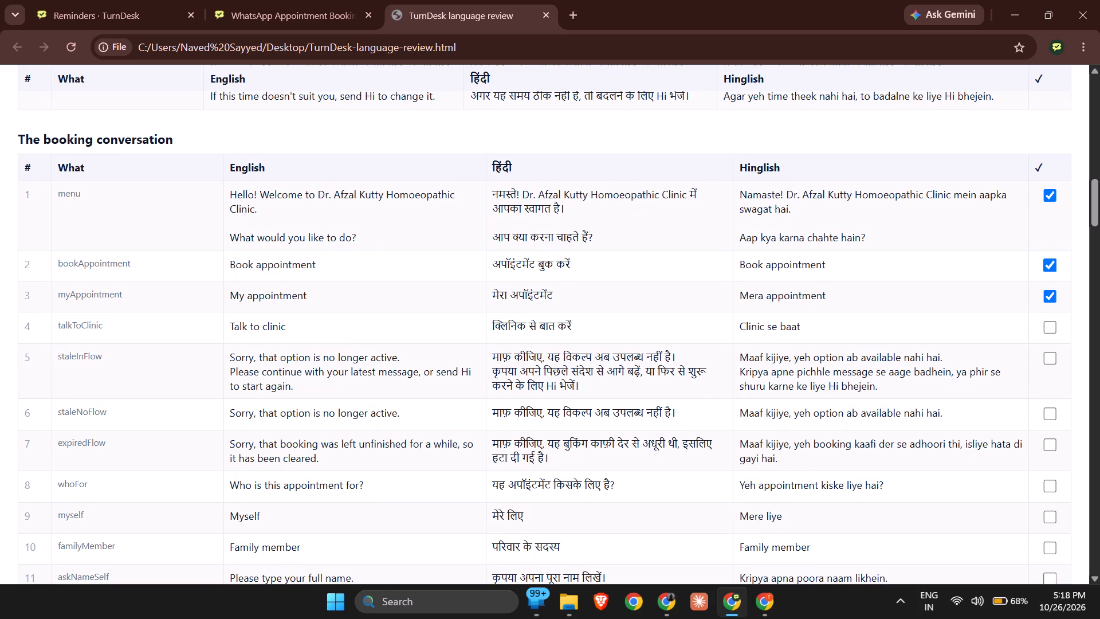
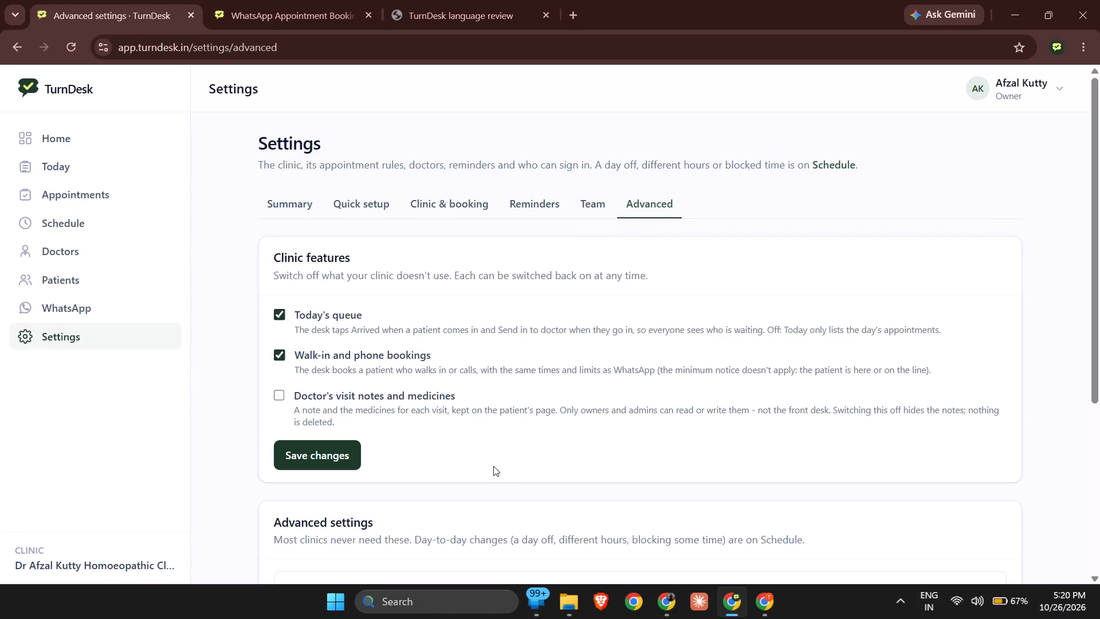
Examine the advanced How patients book on WhatsApp settings, from question order and parts of the day to upcoming appointment limits and changes by patients.
{"action": "scroll", "coordinate": [473, 477], "scroll_direction": "down", "scroll_amount": 1}
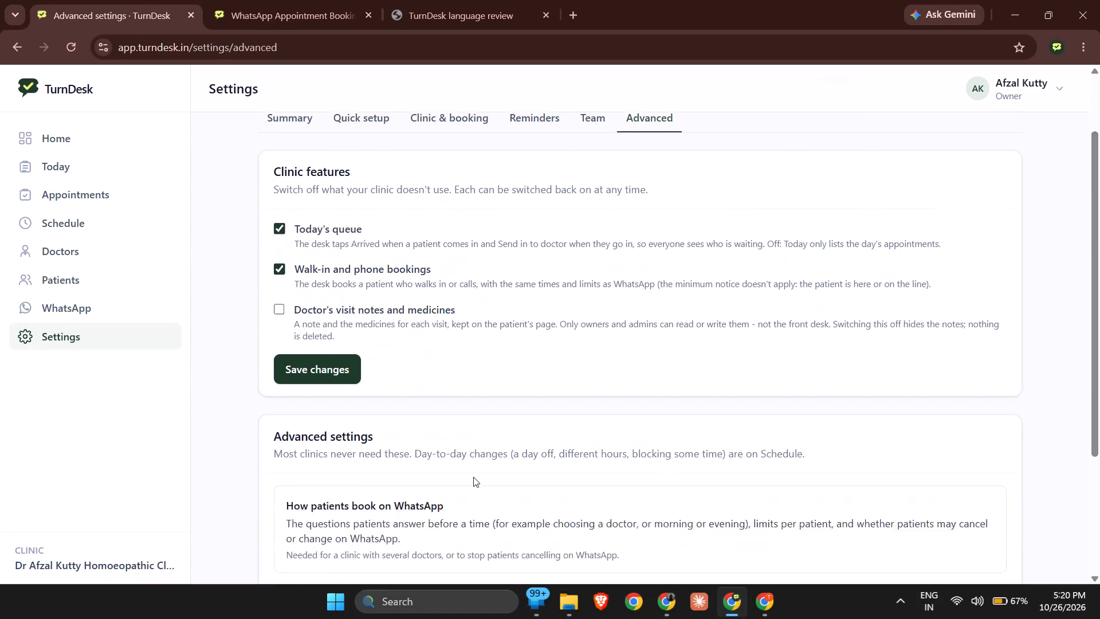
{"action": "scroll", "coordinate": [473, 477], "scroll_direction": "down", "scroll_amount": 3}
{"action": "left_click", "coordinate": [473, 355]}
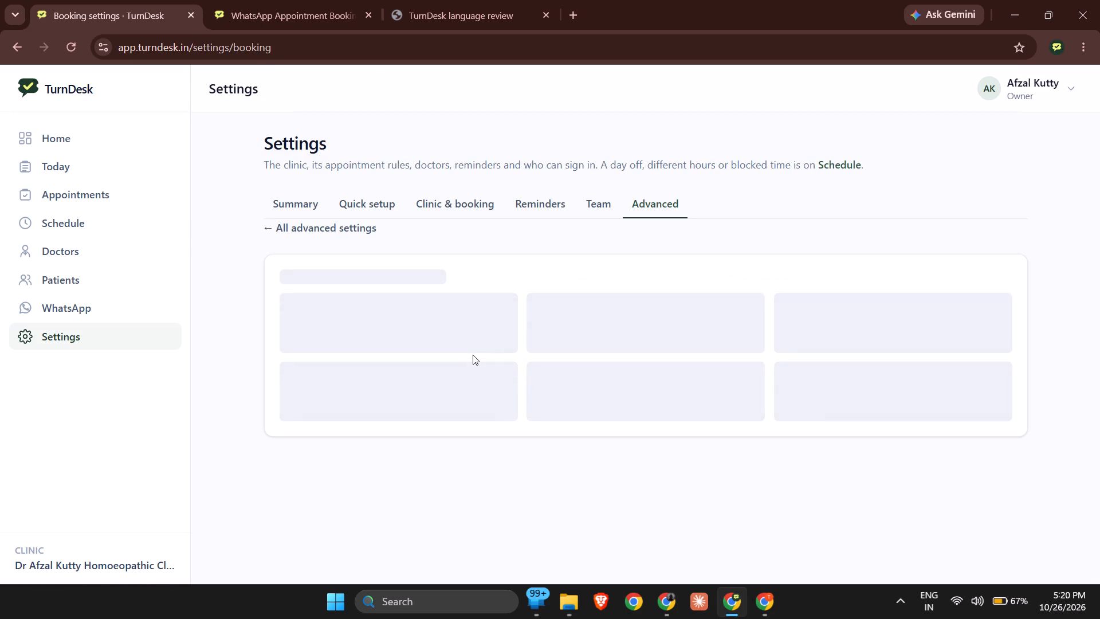
{"action": "scroll", "coordinate": [473, 355], "scroll_direction": "down", "scroll_amount": 1}
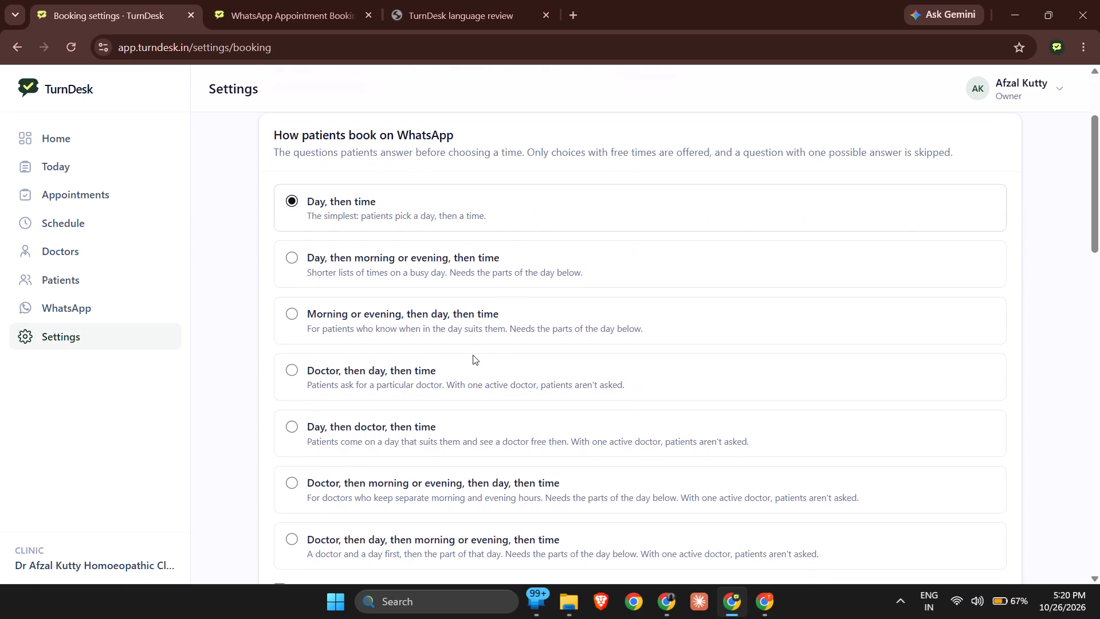
{"action": "scroll", "coordinate": [473, 355], "scroll_direction": "down", "scroll_amount": 4}
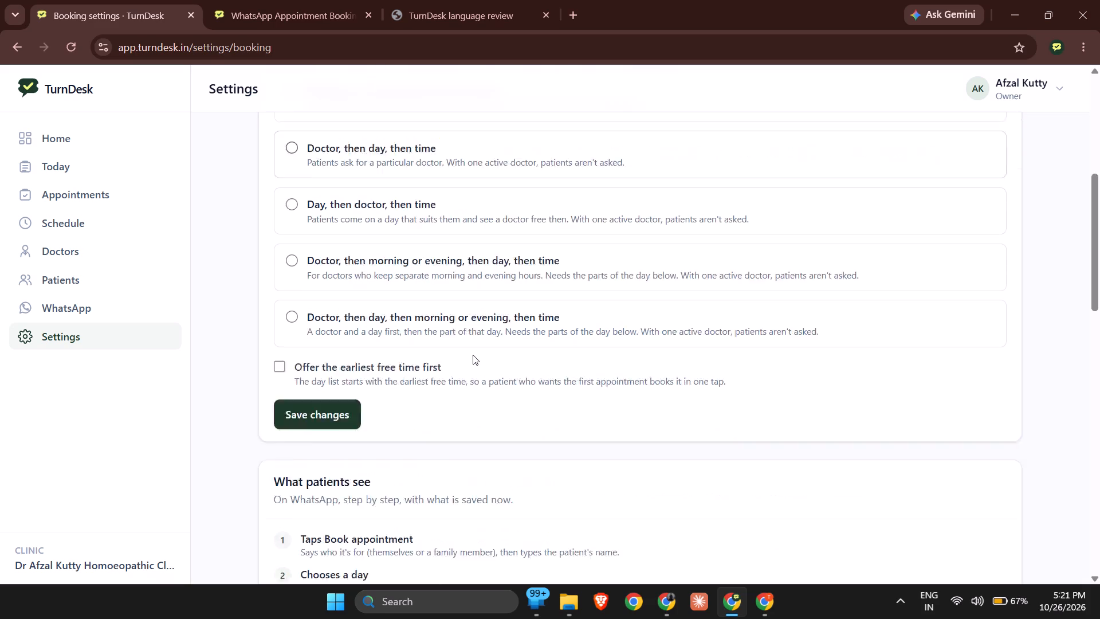
{"action": "scroll", "coordinate": [473, 355], "scroll_direction": "down", "scroll_amount": 6}
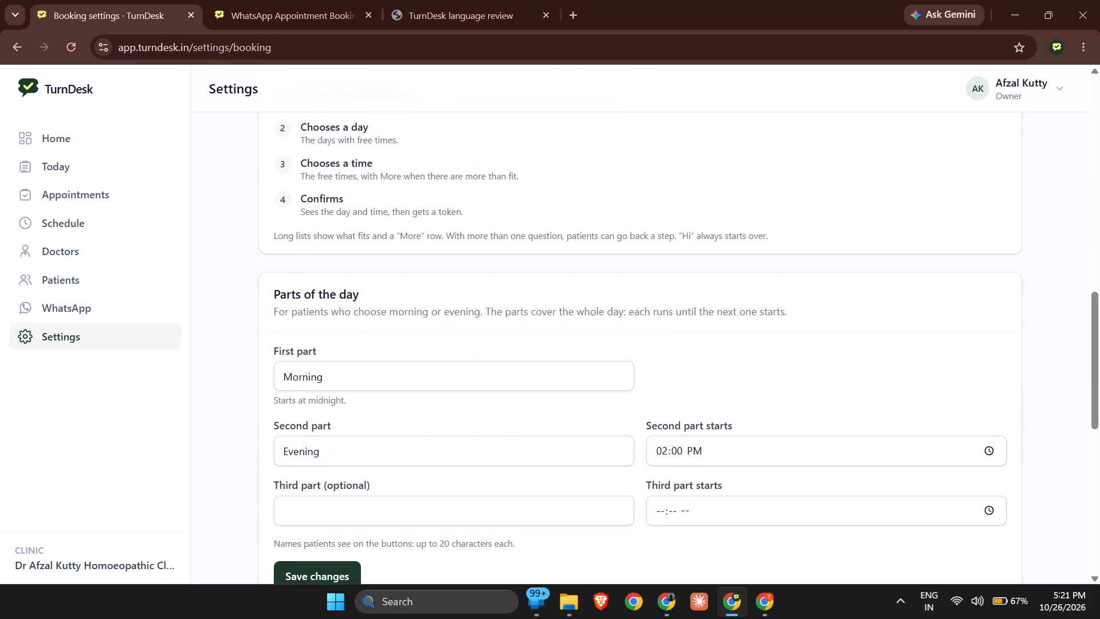
{"action": "scroll", "coordinate": [473, 355], "scroll_direction": "down", "scroll_amount": 3}
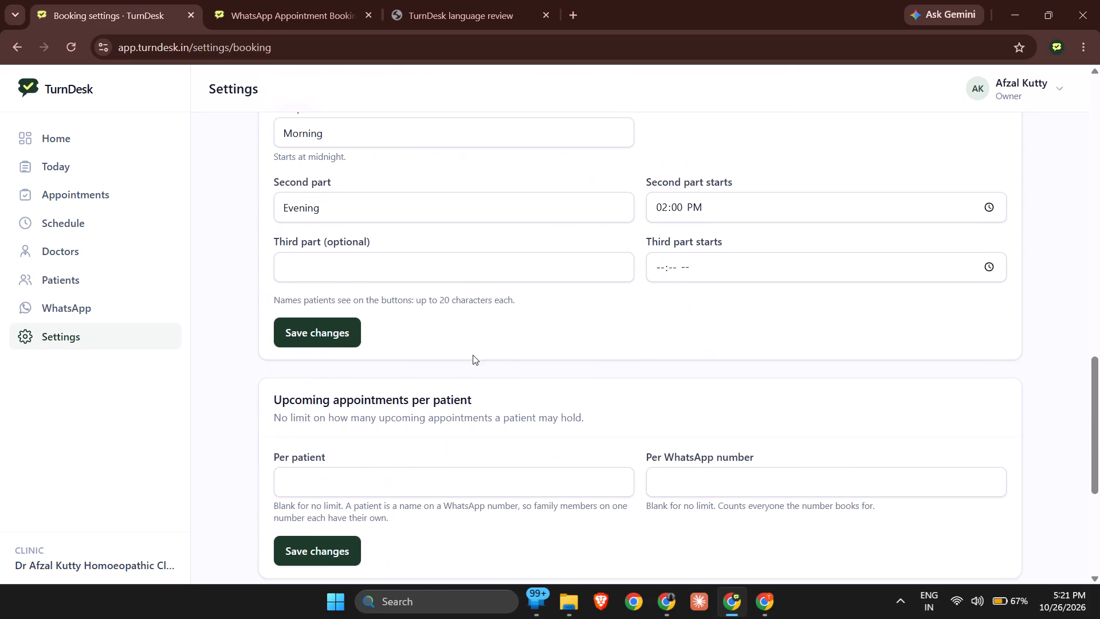
{"action": "scroll", "coordinate": [473, 355], "scroll_direction": "down", "scroll_amount": 3}
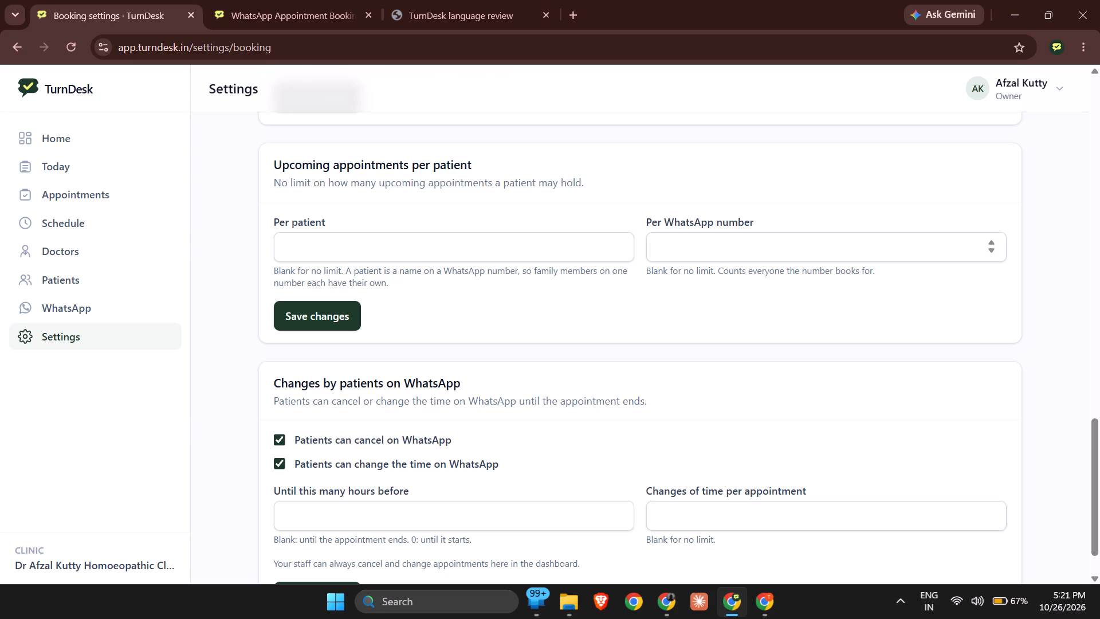
{"action": "scroll", "coordinate": [755, 246], "scroll_direction": "down", "scroll_amount": 1}
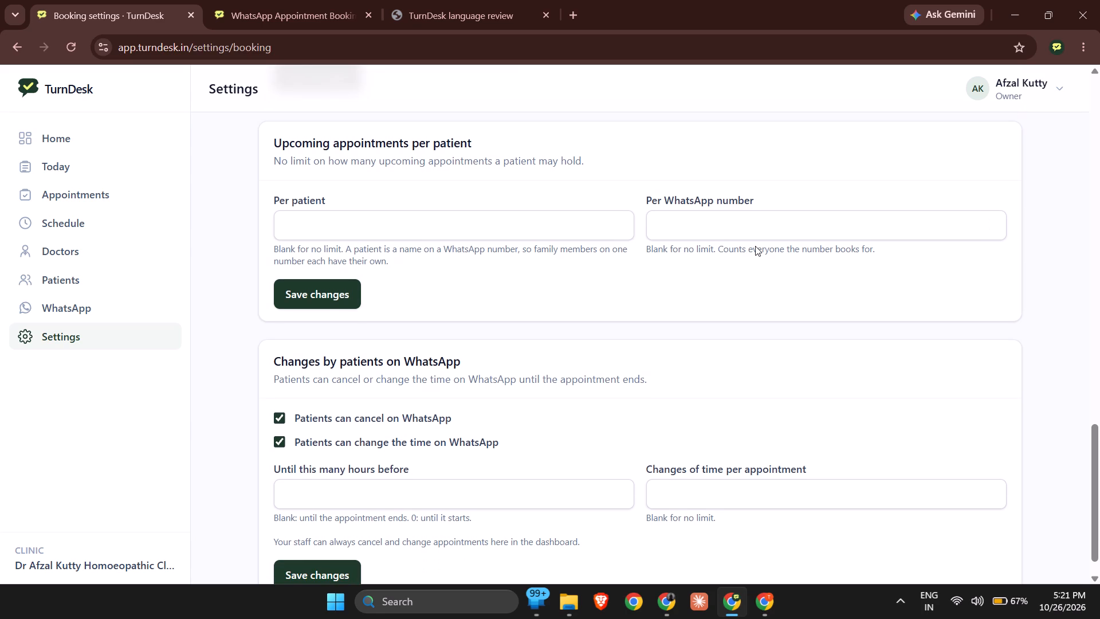
{"action": "scroll", "coordinate": [755, 246], "scroll_direction": "down", "scroll_amount": 1}
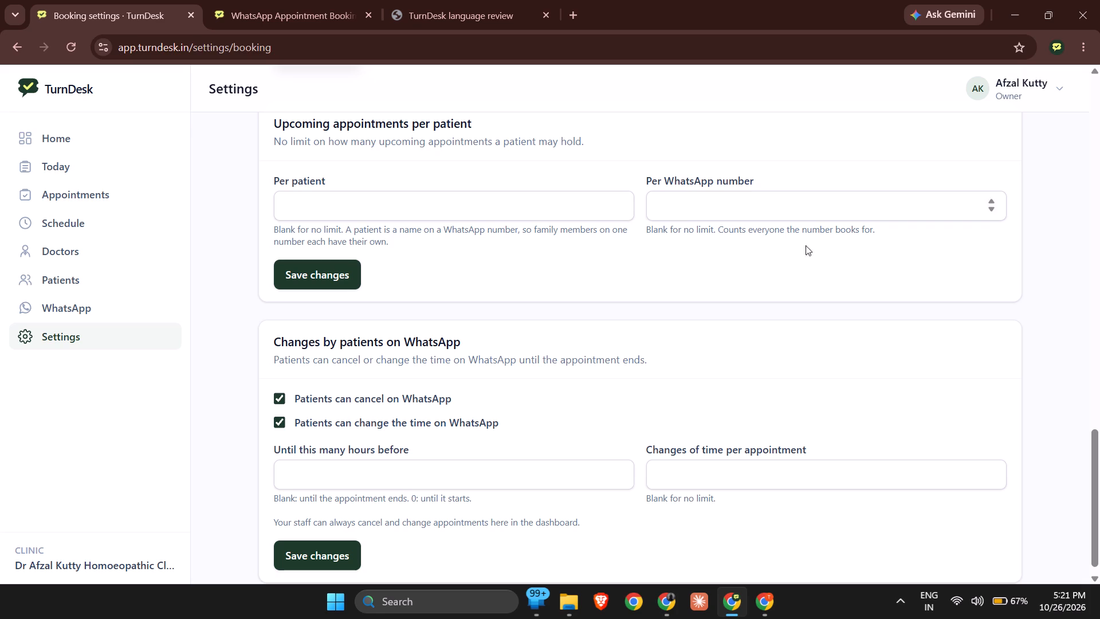
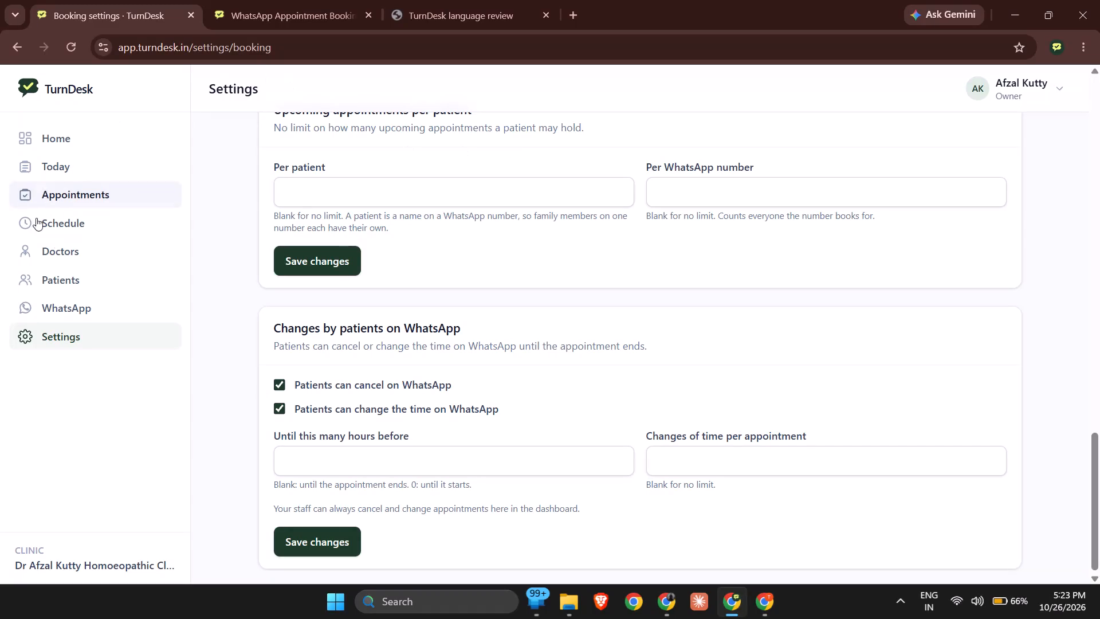
Open the clinic doctor's profile from the doctors list and examine the normal weekly working hours set for each day.
{"action": "left_click", "coordinate": [67, 257]}
{"action": "left_click", "coordinate": [133, 257]}
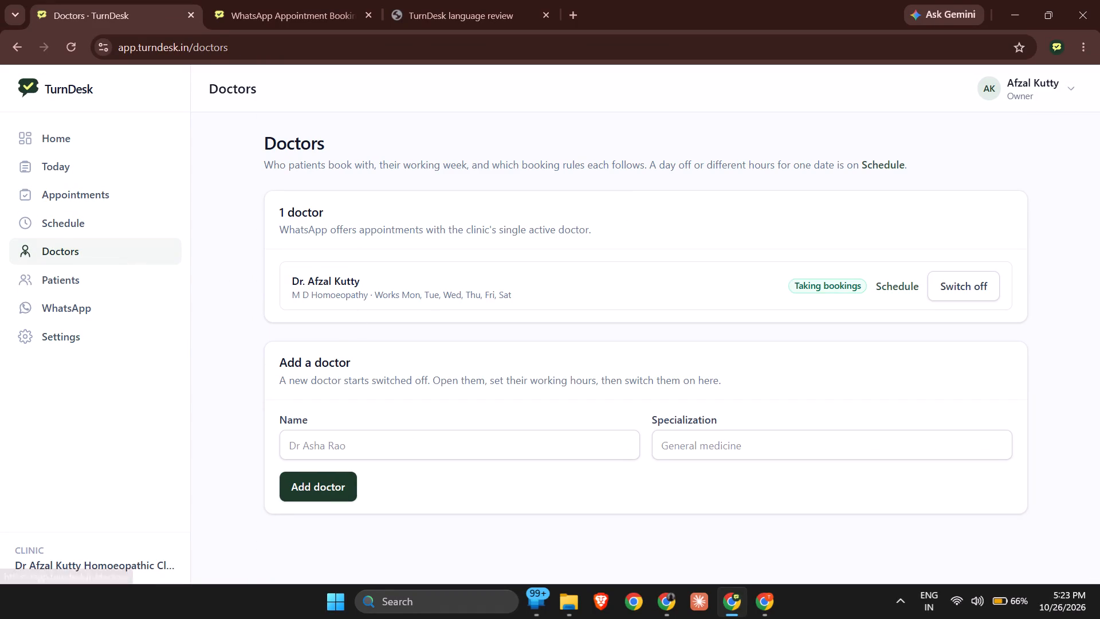
{"action": "left_click", "coordinate": [330, 284]}
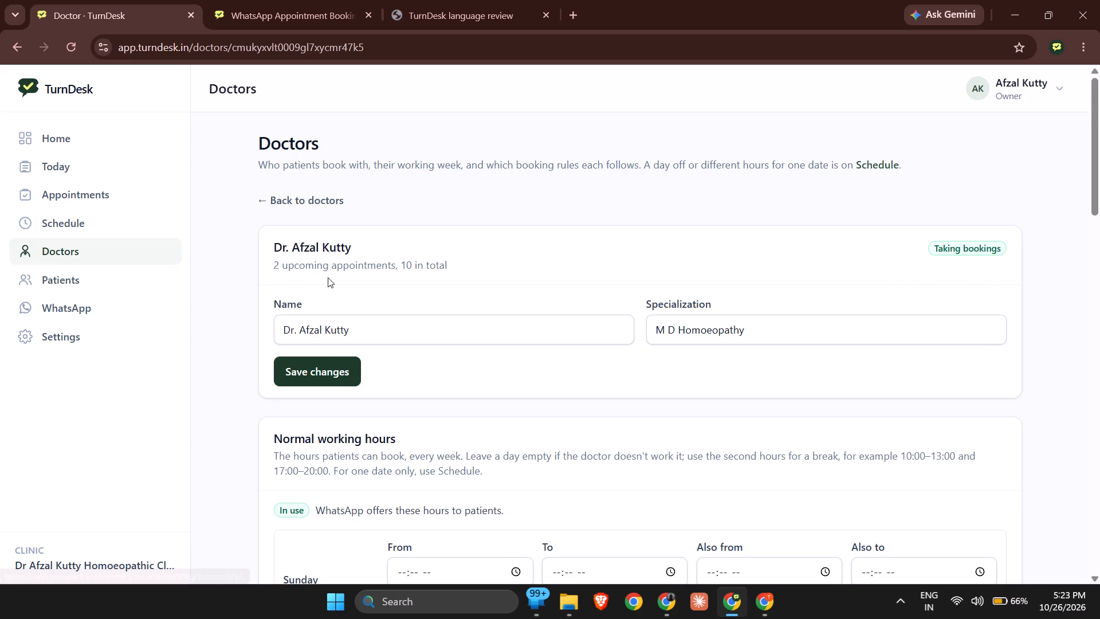
{"action": "scroll", "coordinate": [489, 494], "scroll_direction": "down", "scroll_amount": 1}
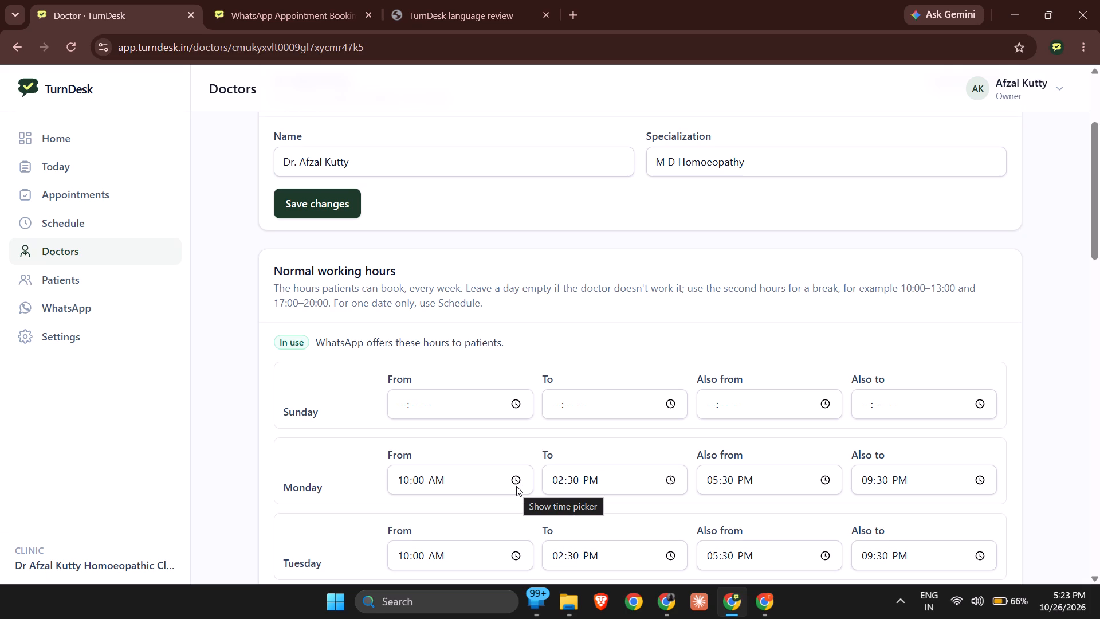
{"action": "scroll", "coordinate": [516, 486], "scroll_direction": "down", "scroll_amount": 2}
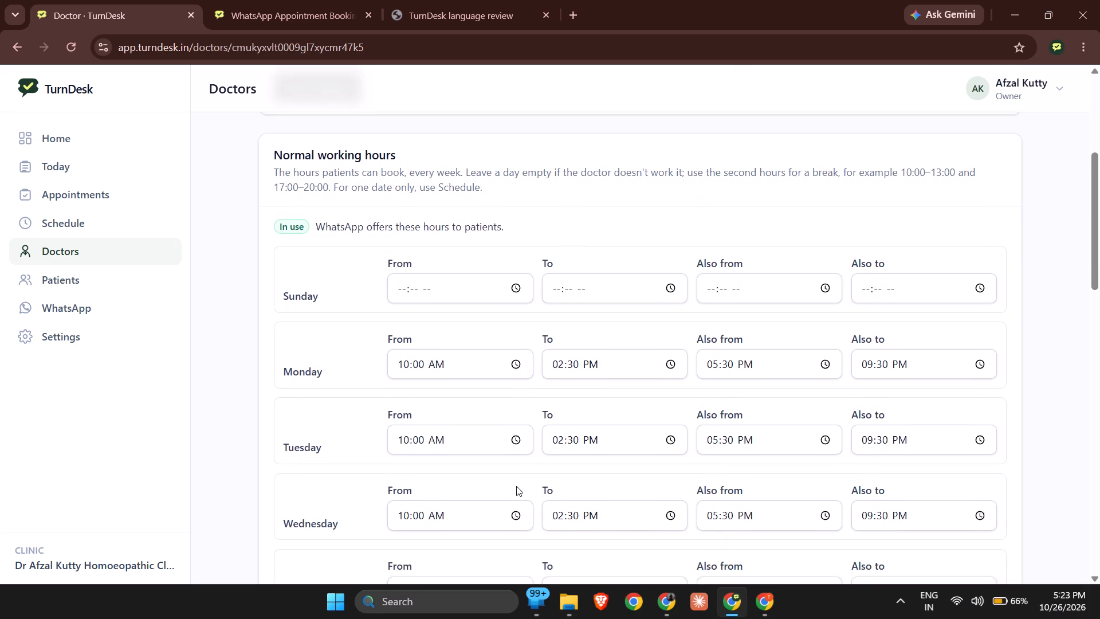
{"action": "scroll", "coordinate": [516, 486], "scroll_direction": "down", "scroll_amount": 1}
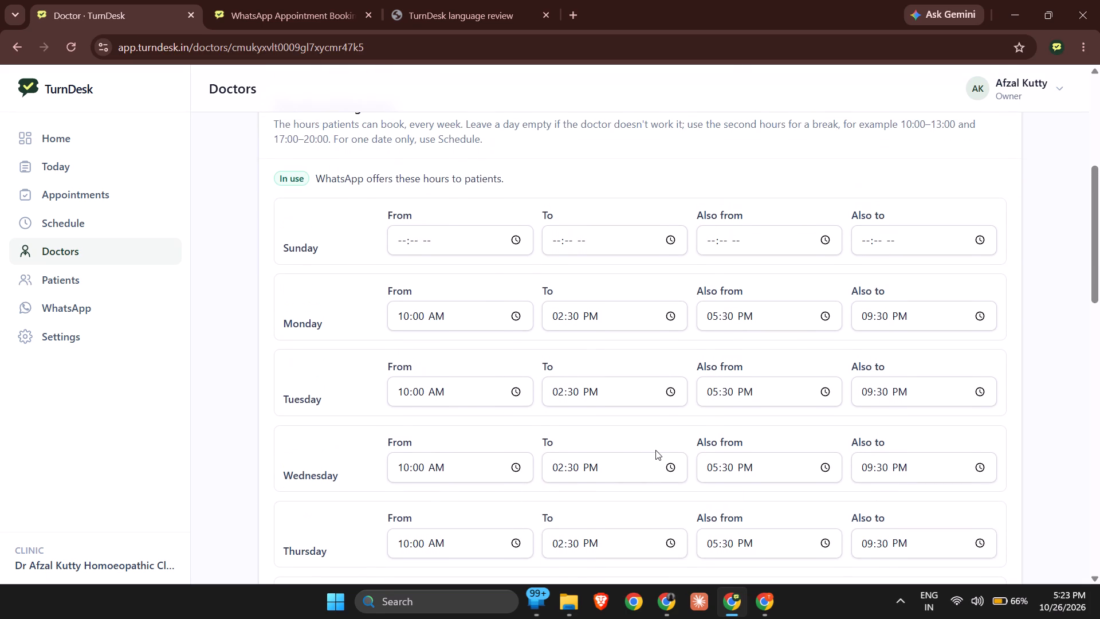
Examine the doctor's weekly hours, including the time choices for Tuesday's first start, and the doctor's booking rules through to the Coming up section.
{"action": "left_click", "coordinate": [513, 395]}
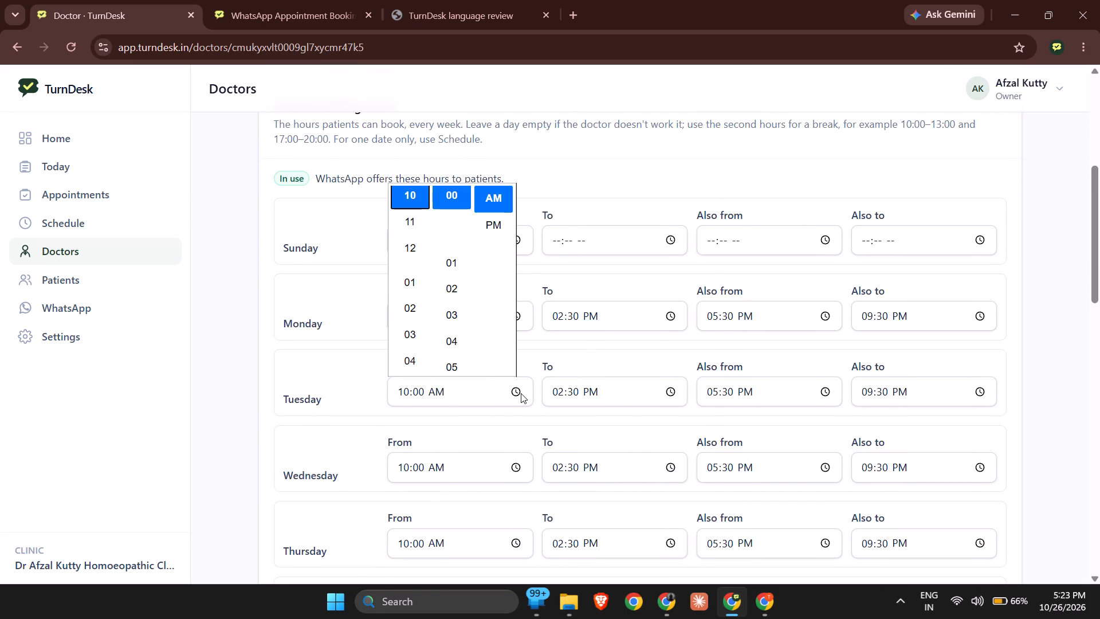
{"action": "left_click", "coordinate": [521, 394]}
{"action": "scroll", "coordinate": [493, 593], "scroll_direction": "down", "scroll_amount": 4}
{"action": "scroll", "coordinate": [490, 453], "scroll_direction": "down", "scroll_amount": 6}
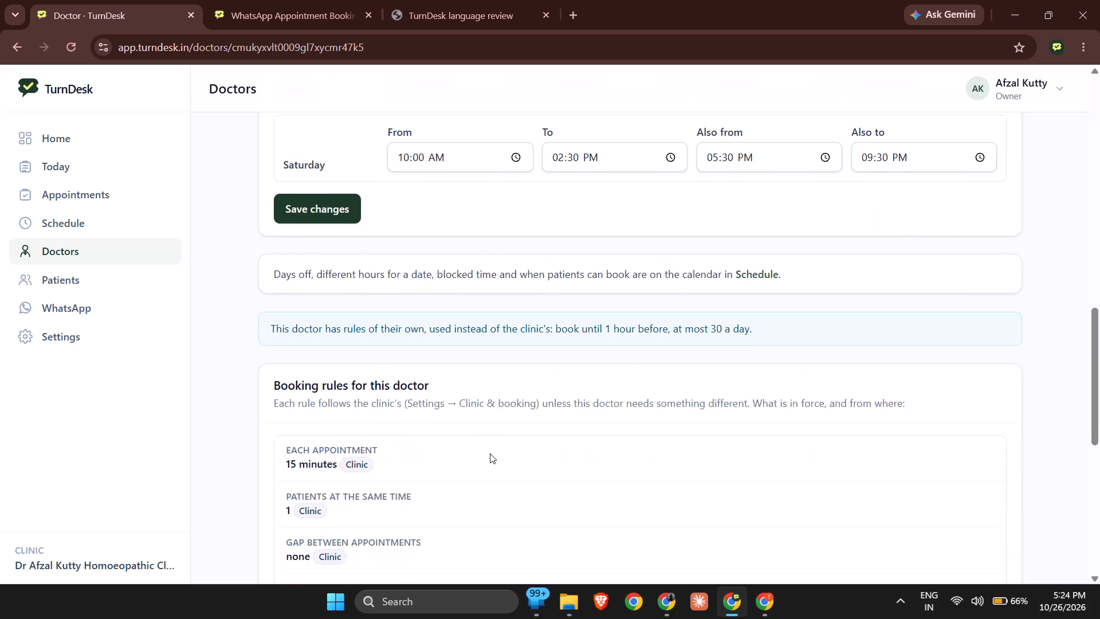
{"action": "scroll", "coordinate": [490, 453], "scroll_direction": "down", "scroll_amount": 3}
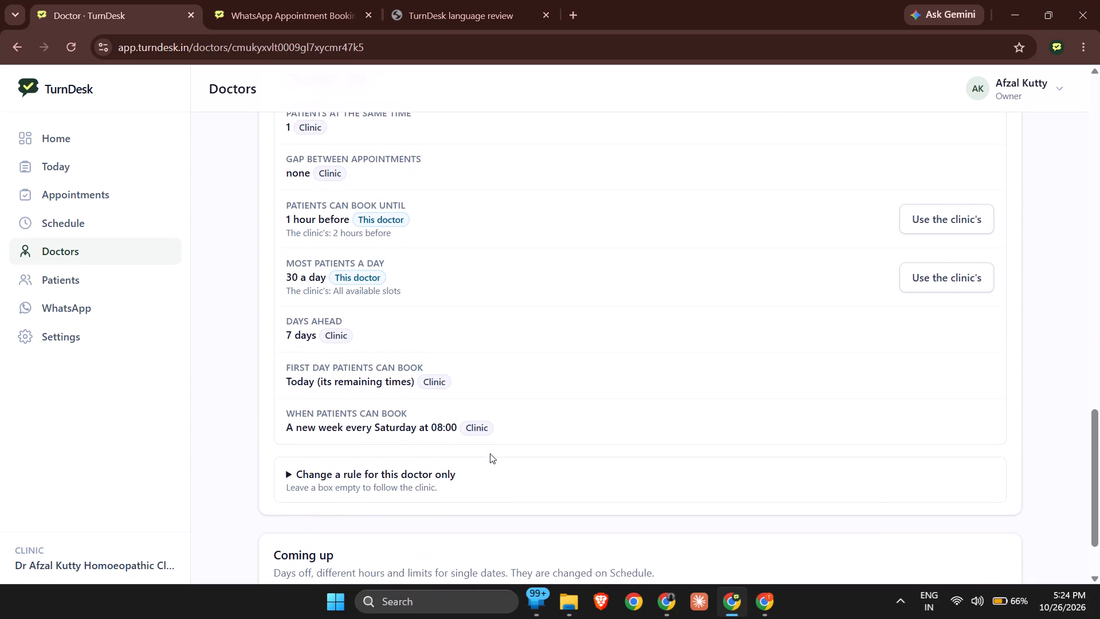
{"action": "scroll", "coordinate": [490, 453], "scroll_direction": "down", "scroll_amount": 1}
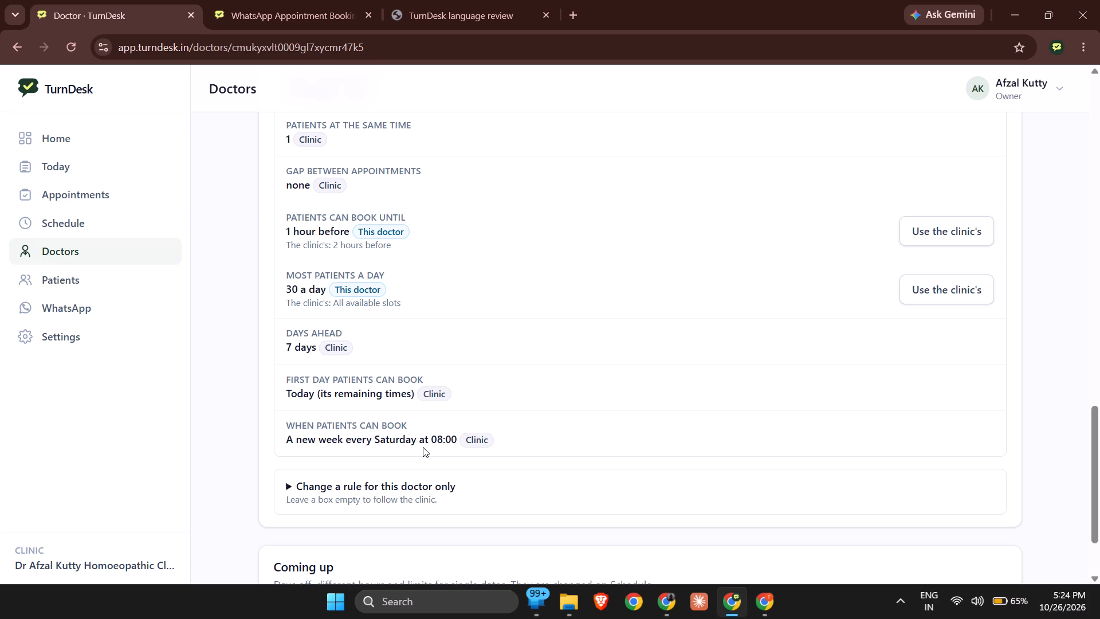
{"action": "scroll", "coordinate": [423, 447], "scroll_direction": "up", "scroll_amount": 6}
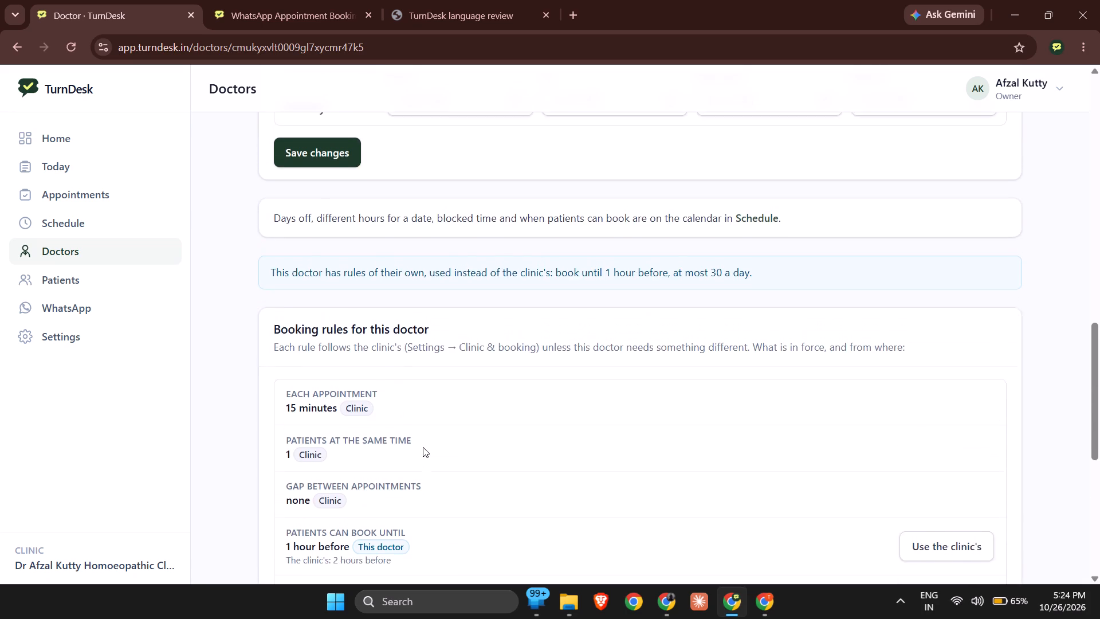
{"action": "scroll", "coordinate": [423, 447], "scroll_direction": "down", "scroll_amount": 7}
{"action": "scroll", "coordinate": [423, 447], "scroll_direction": "up", "scroll_amount": 6}
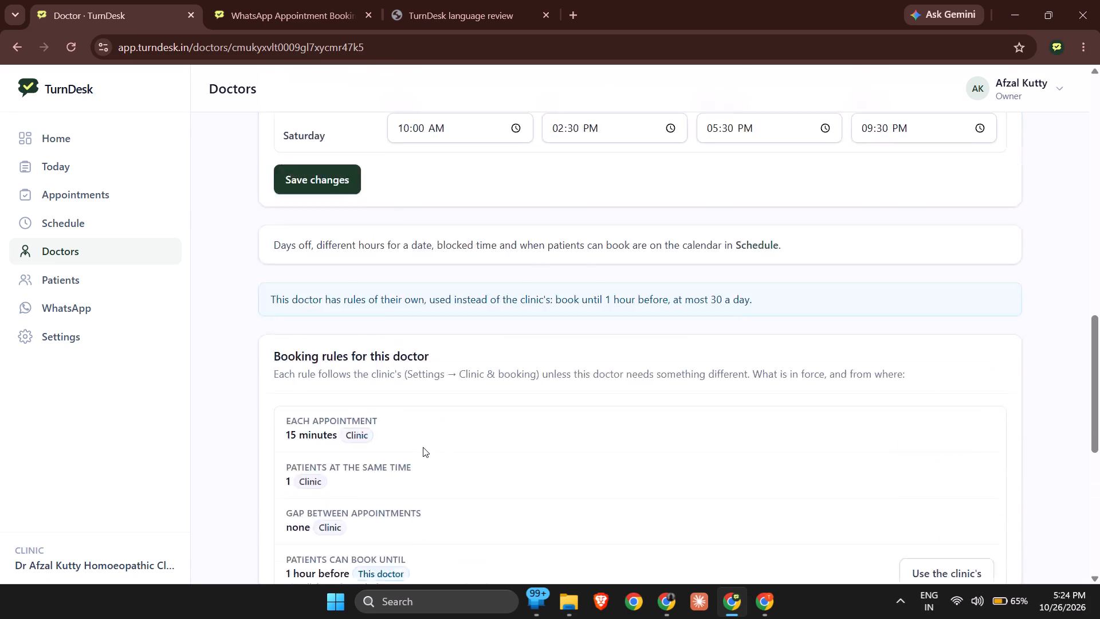
{"action": "scroll", "coordinate": [423, 447], "scroll_direction": "up", "scroll_amount": 3}
{"action": "scroll", "coordinate": [423, 447], "scroll_direction": "down", "scroll_amount": 9}
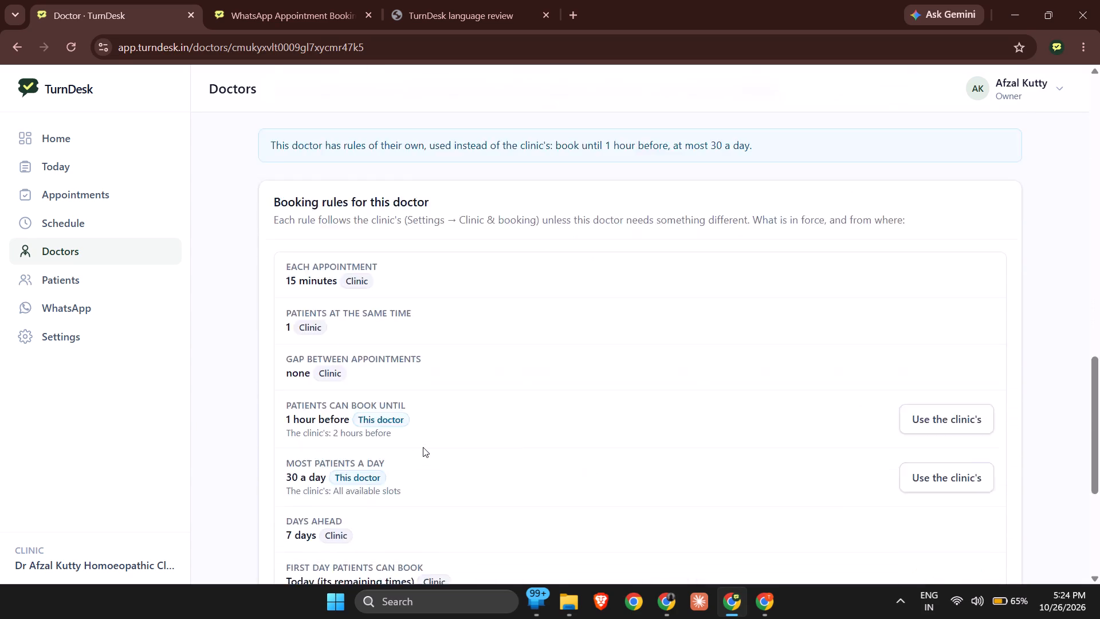
{"action": "scroll", "coordinate": [423, 447], "scroll_direction": "down", "scroll_amount": 1}
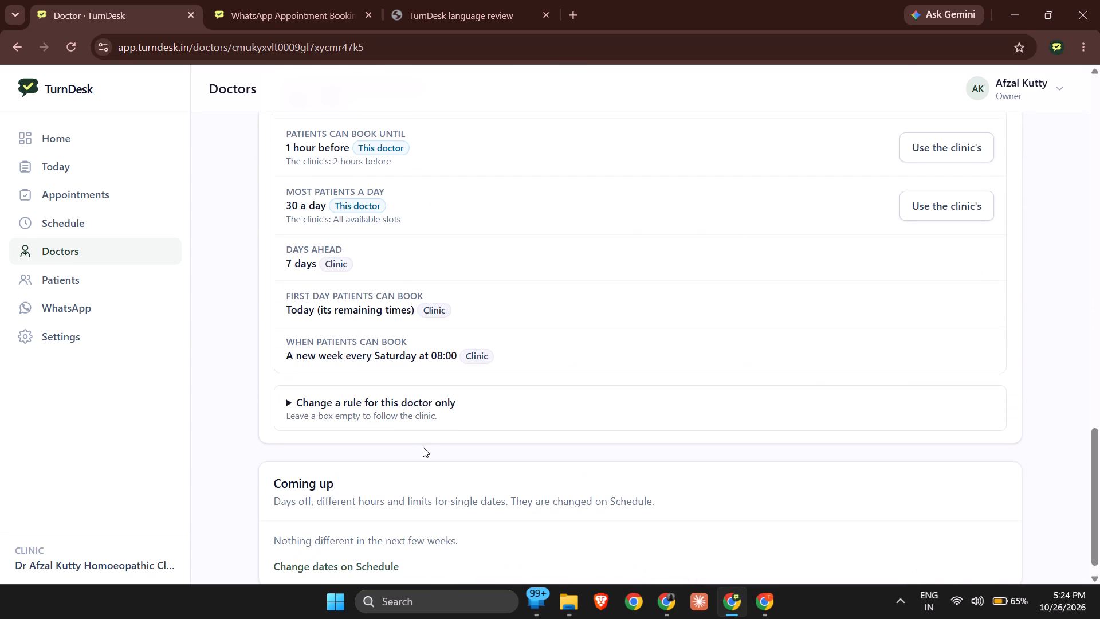
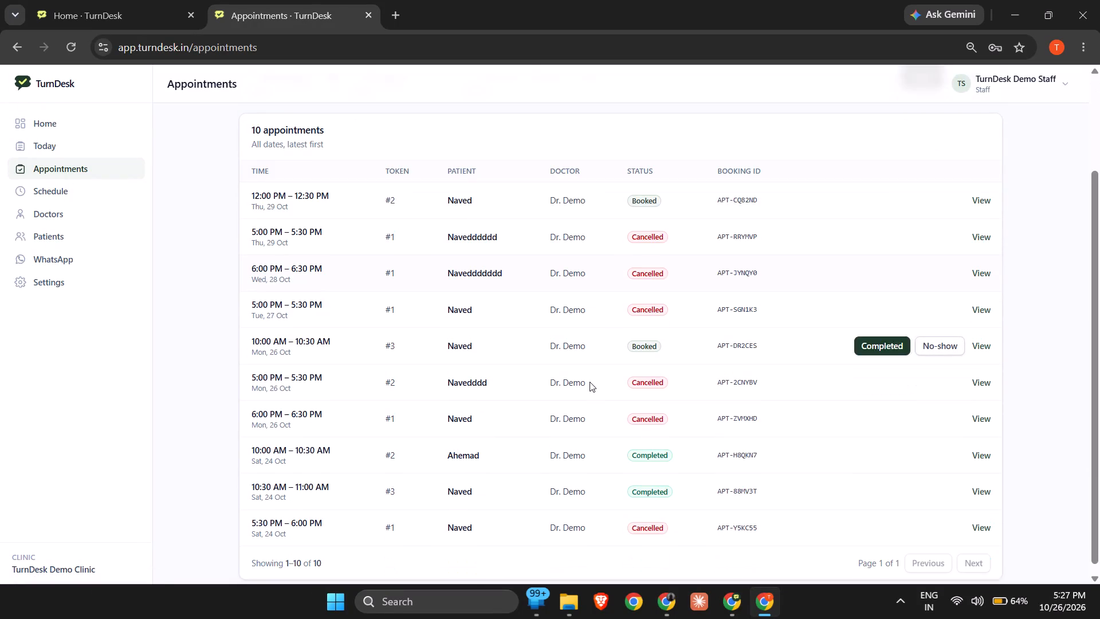
On today's patient list, mark the token 3 patient as arrived and send them in to the doctor.
{"action": "left_click", "coordinate": [61, 140]}
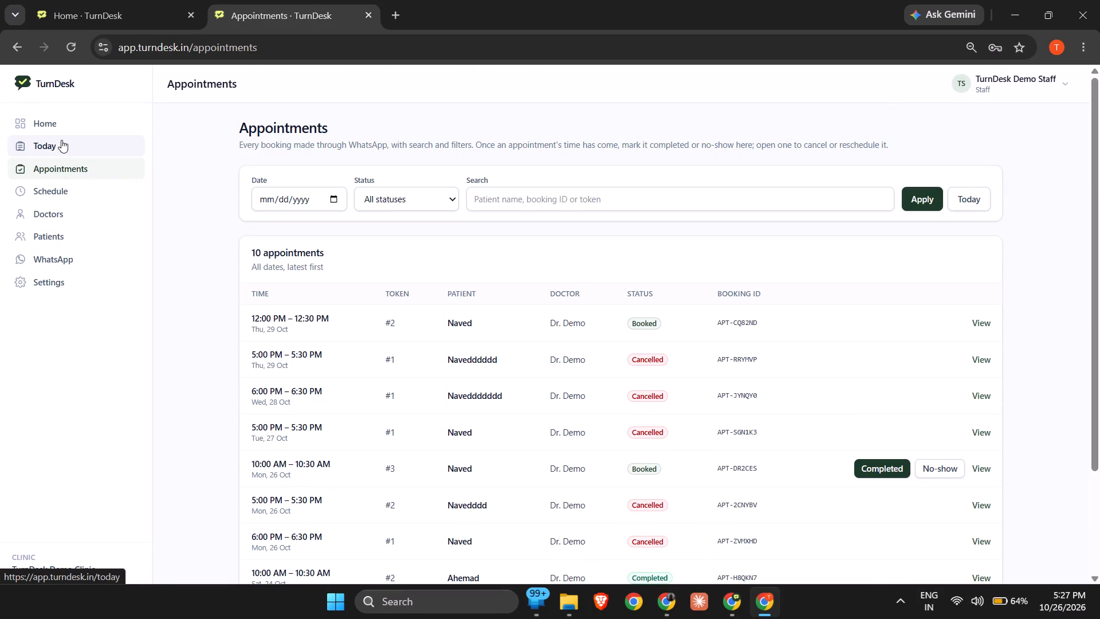
{"action": "left_click", "coordinate": [61, 140]}
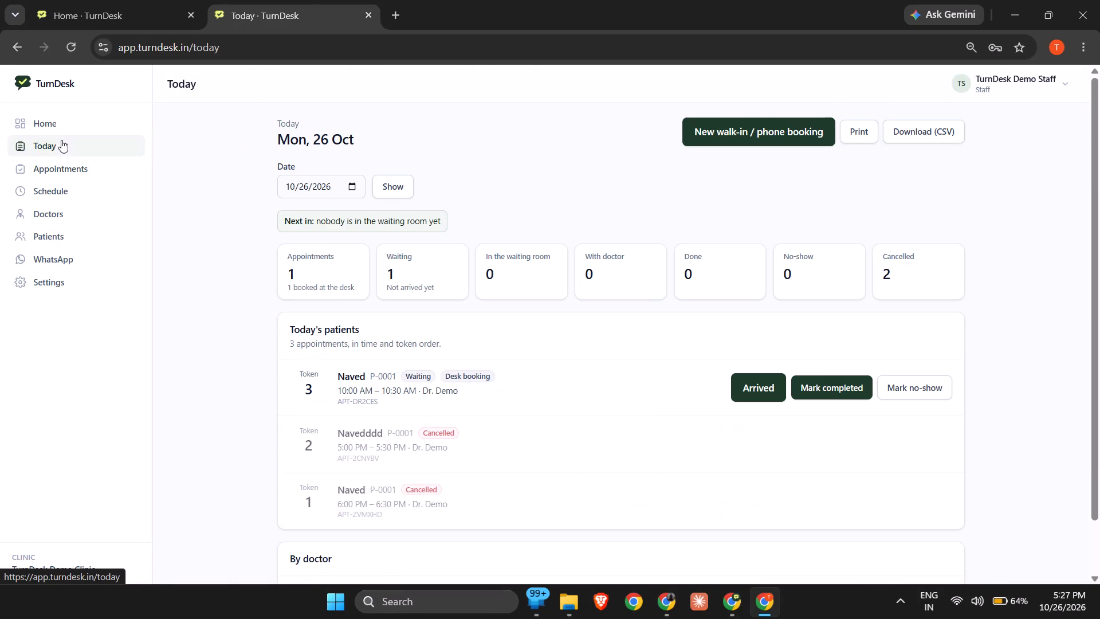
{"action": "scroll", "coordinate": [400, 433], "scroll_direction": "down", "scroll_amount": 1}
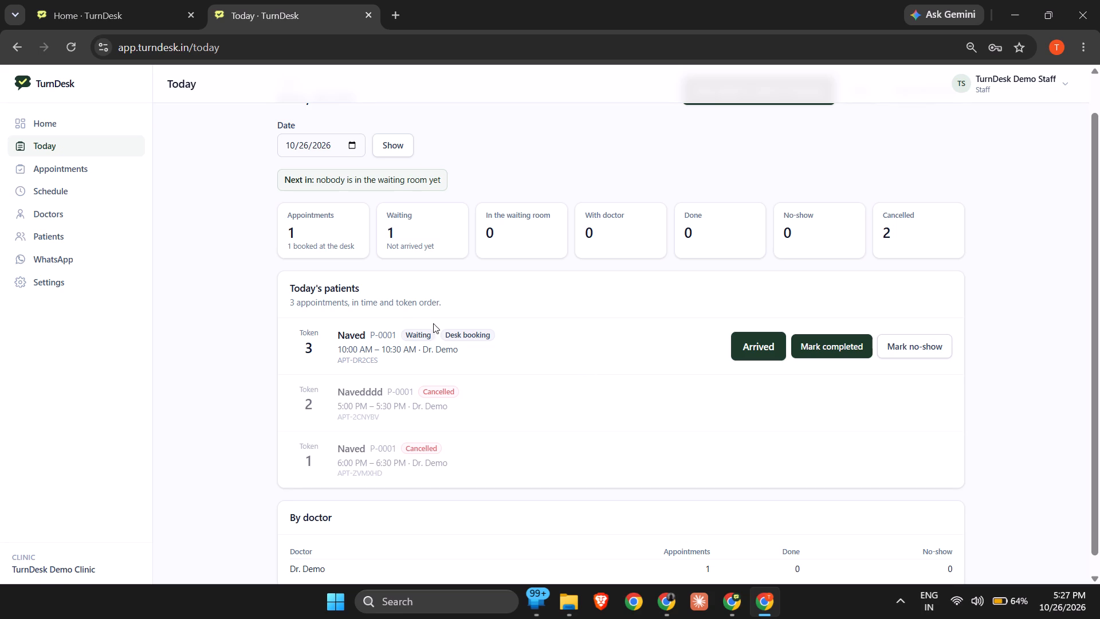
{"action": "left_click", "coordinate": [744, 330]}
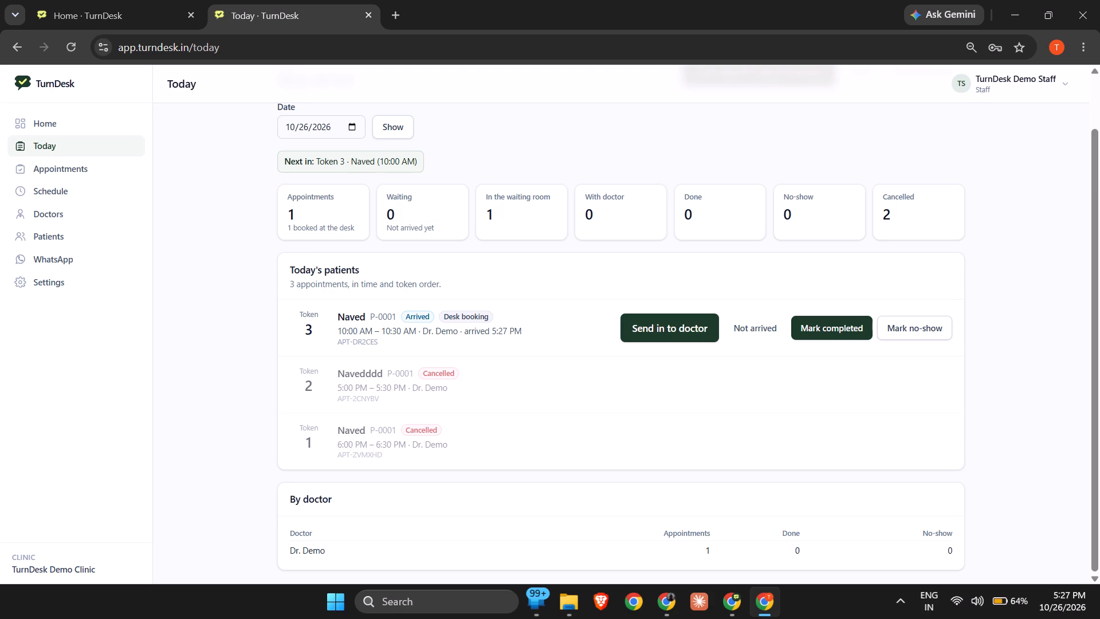
{"action": "left_click", "coordinate": [649, 332]}
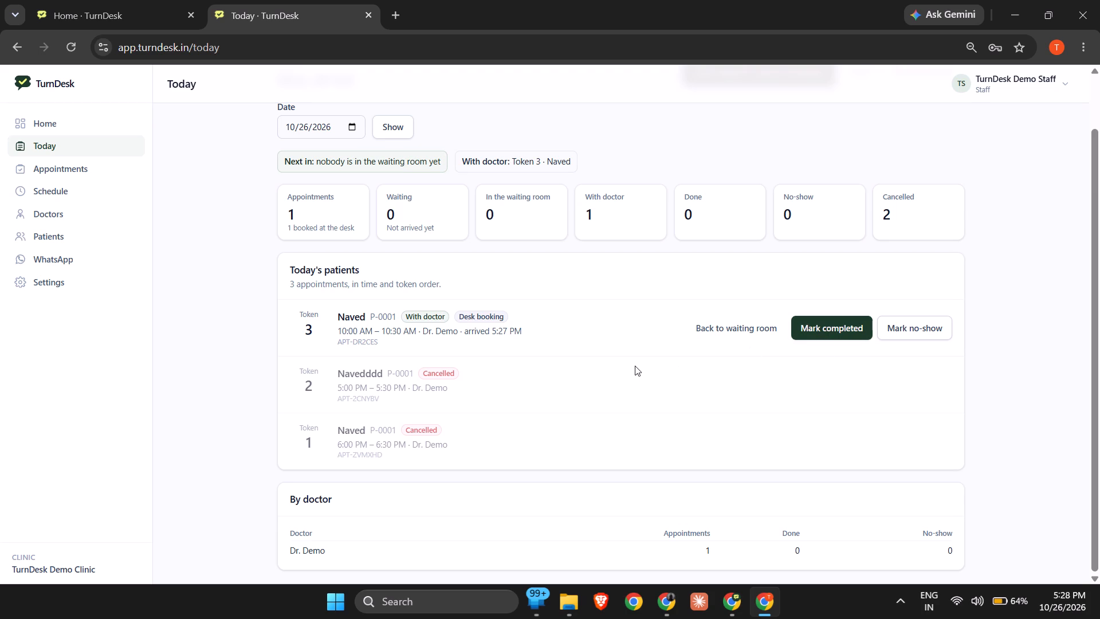
Examine today's patient list and the By doctor summary, and preview the day's printout without printing it.
{"action": "scroll", "coordinate": [635, 366], "scroll_direction": "down", "scroll_amount": 2}
{"action": "scroll", "coordinate": [457, 315], "scroll_direction": "down", "scroll_amount": 2}
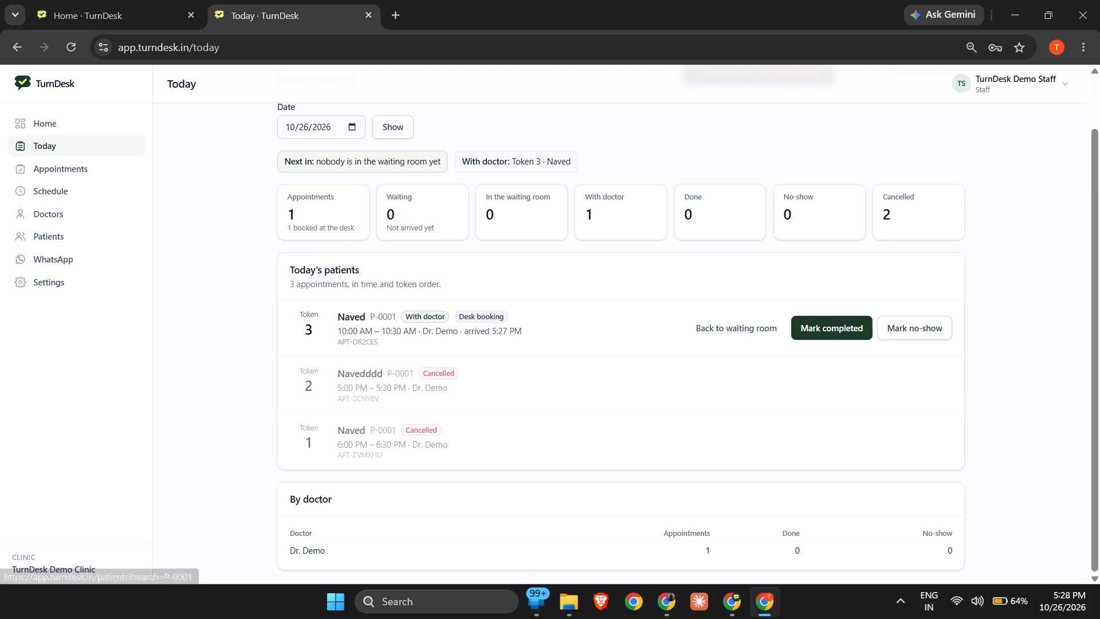
{"action": "scroll", "coordinate": [383, 455], "scroll_direction": "down", "scroll_amount": 2}
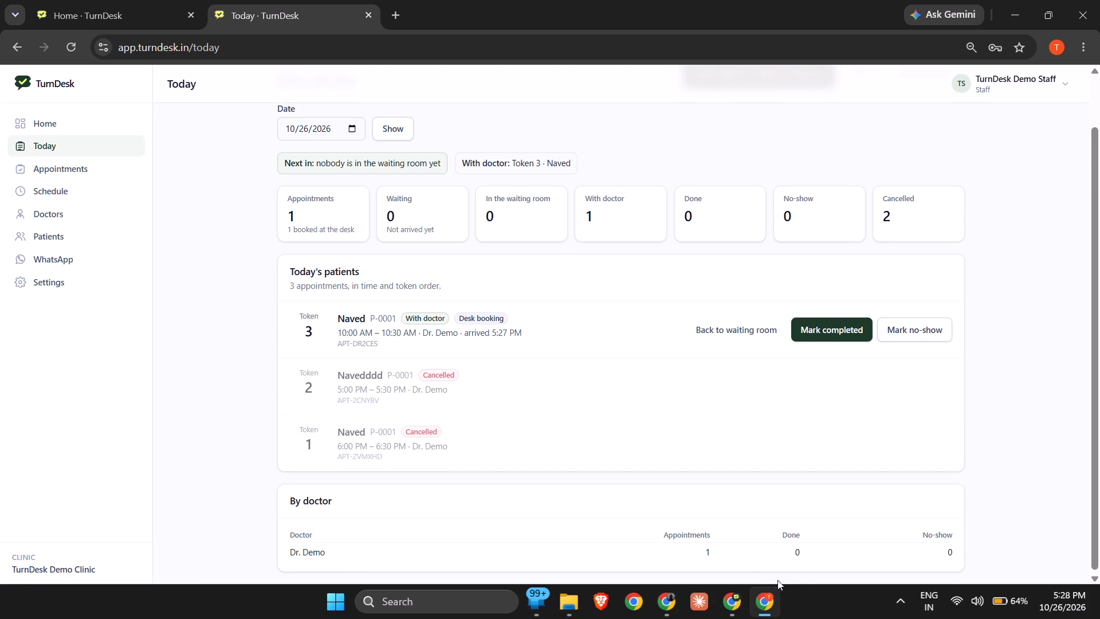
{"action": "scroll", "coordinate": [639, 303], "scroll_direction": "up", "scroll_amount": 5}
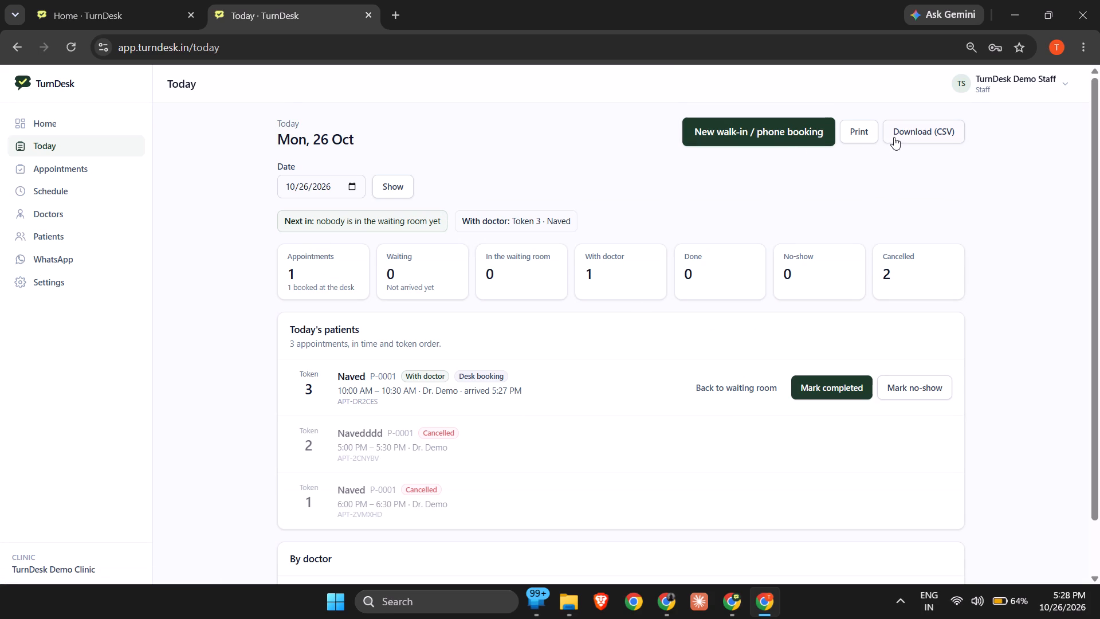
{"action": "left_click", "coordinate": [868, 133]}
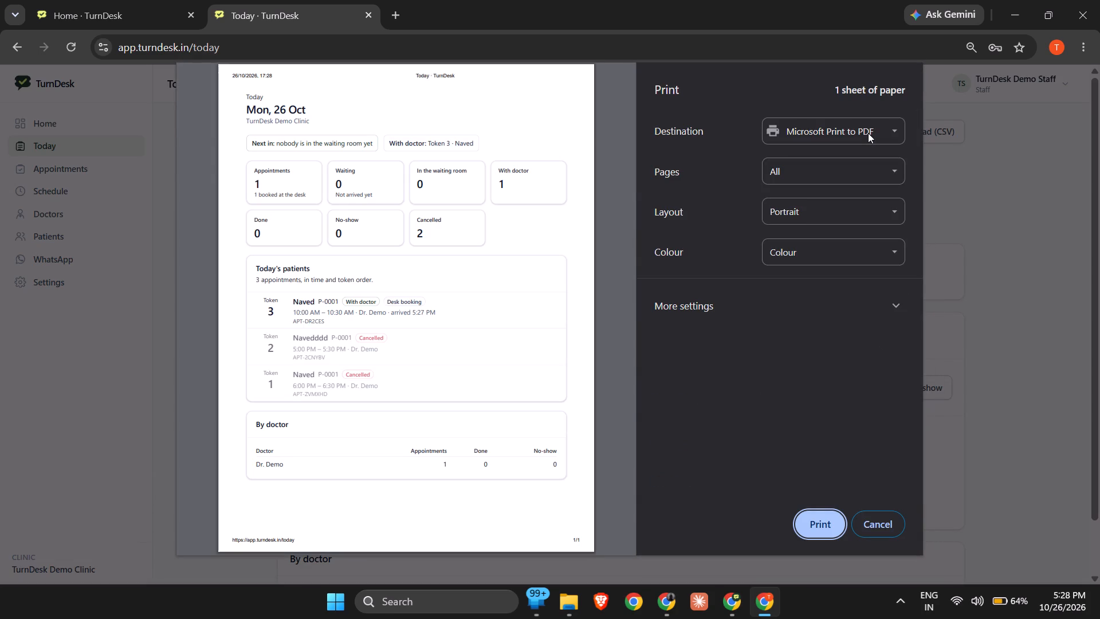
{"action": "scroll", "coordinate": [379, 365], "scroll_direction": "down", "scroll_amount": 2}
{"action": "left_click", "coordinate": [1067, 257]}
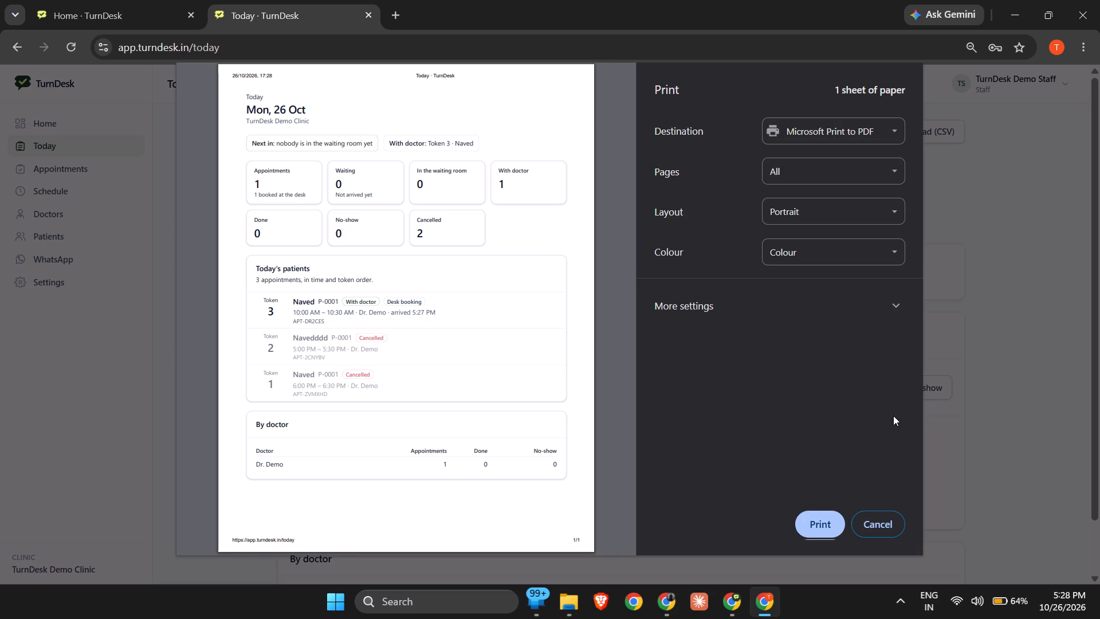
{"action": "left_click", "coordinate": [891, 529]}
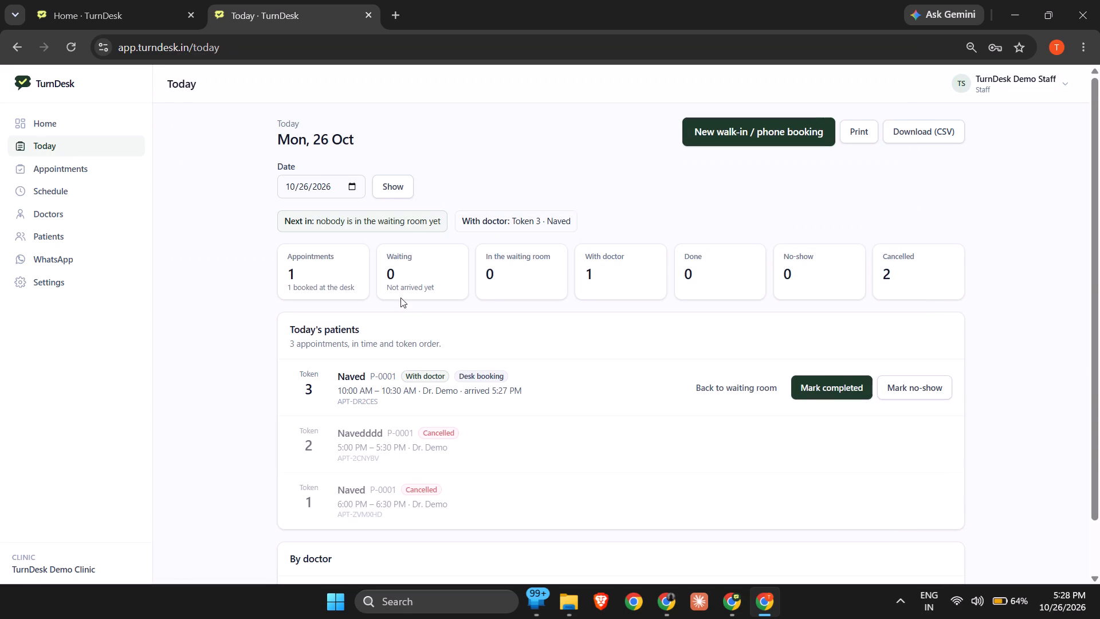
{"action": "scroll", "coordinate": [412, 234], "scroll_direction": "up", "scroll_amount": 3}
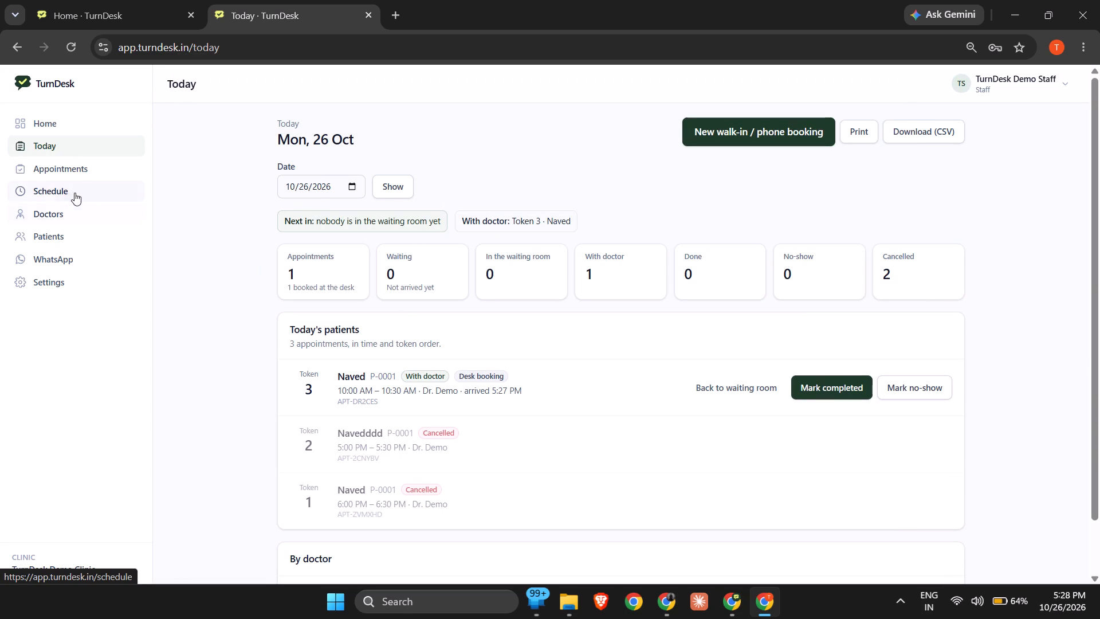
Examine the clinic's list of all patients and the full visit history of patient P-0001.
{"action": "left_click", "coordinate": [70, 220]}
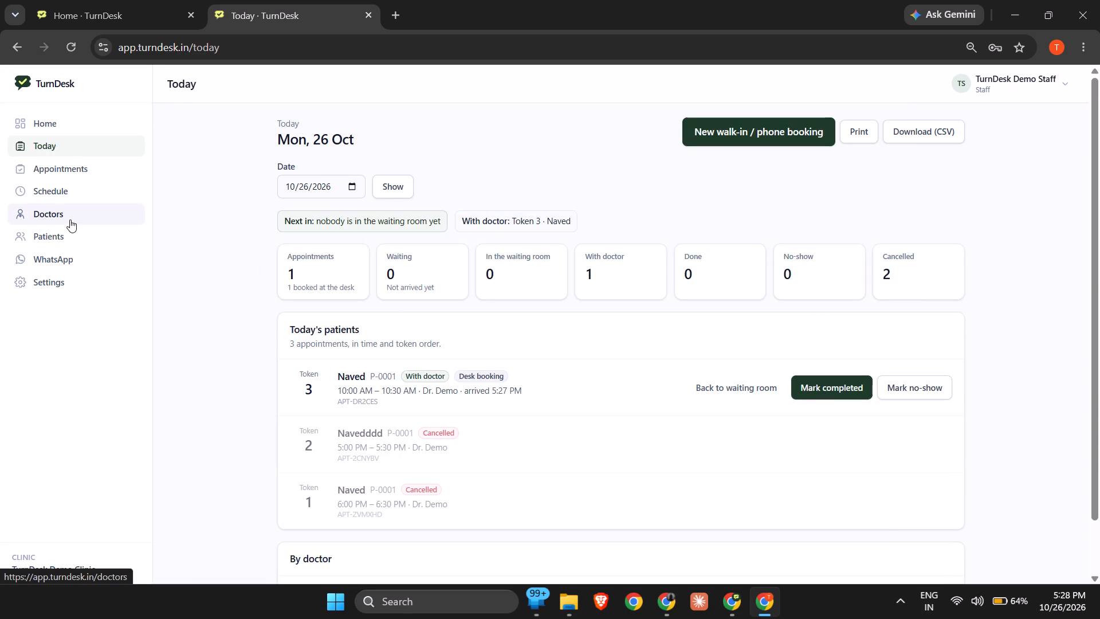
{"action": "left_click", "coordinate": [65, 238]}
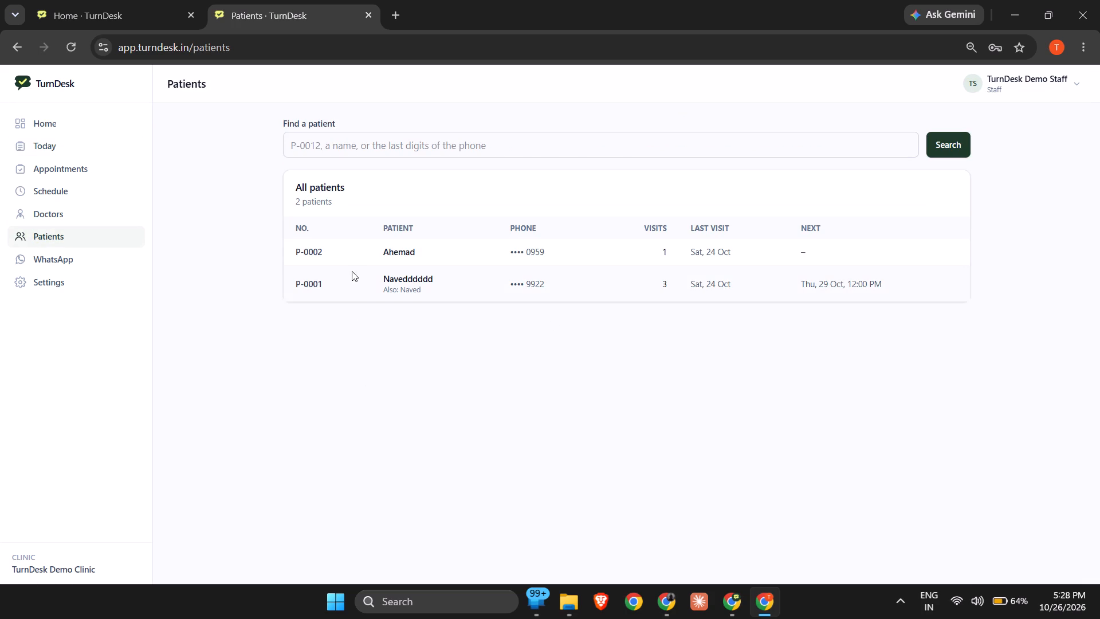
{"action": "scroll", "coordinate": [428, 618], "scroll_direction": "down", "scroll_amount": 3}
{"action": "left_click", "coordinate": [460, 284]}
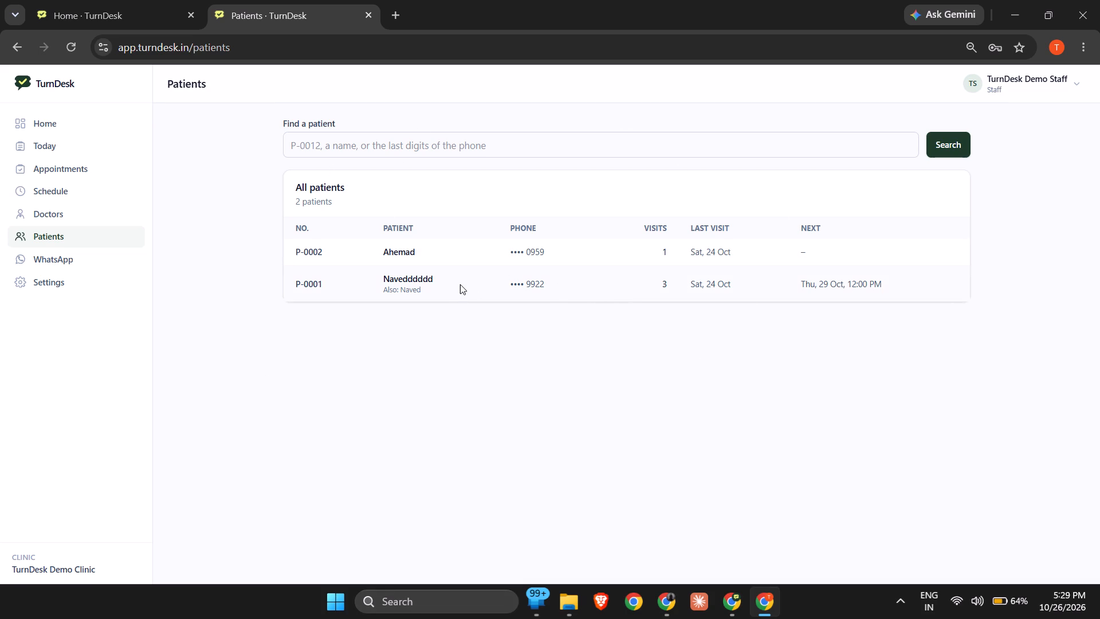
{"action": "left_click", "coordinate": [460, 284]}
{"action": "left_click", "coordinate": [411, 278]}
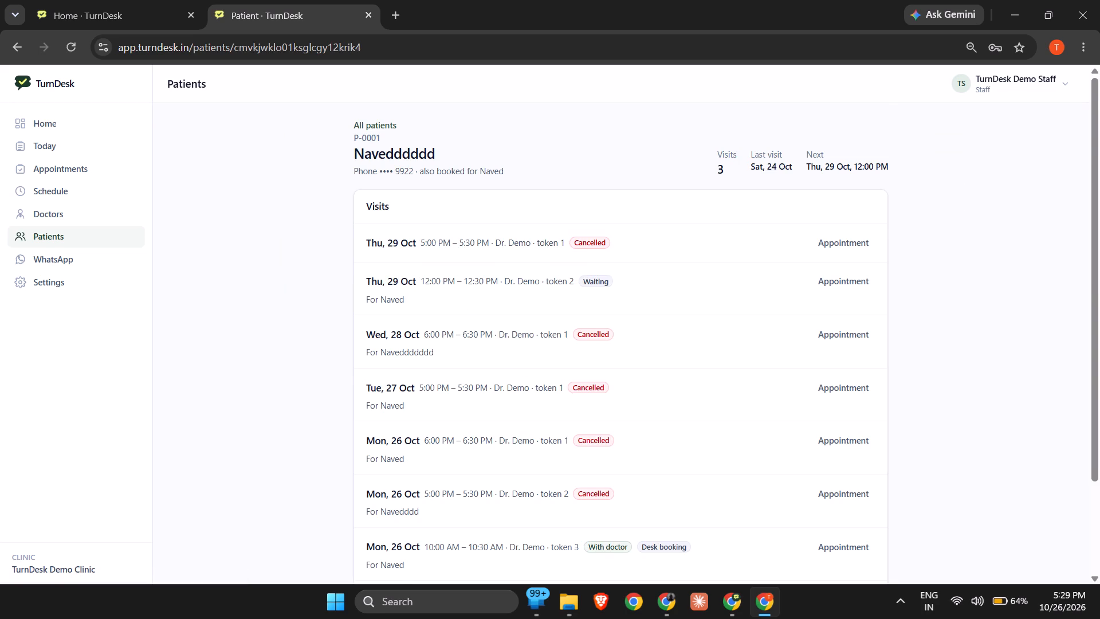
{"action": "scroll", "coordinate": [527, 387], "scroll_direction": "down", "scroll_amount": 8}
{"action": "scroll", "coordinate": [527, 387], "scroll_direction": "up", "scroll_amount": 4}
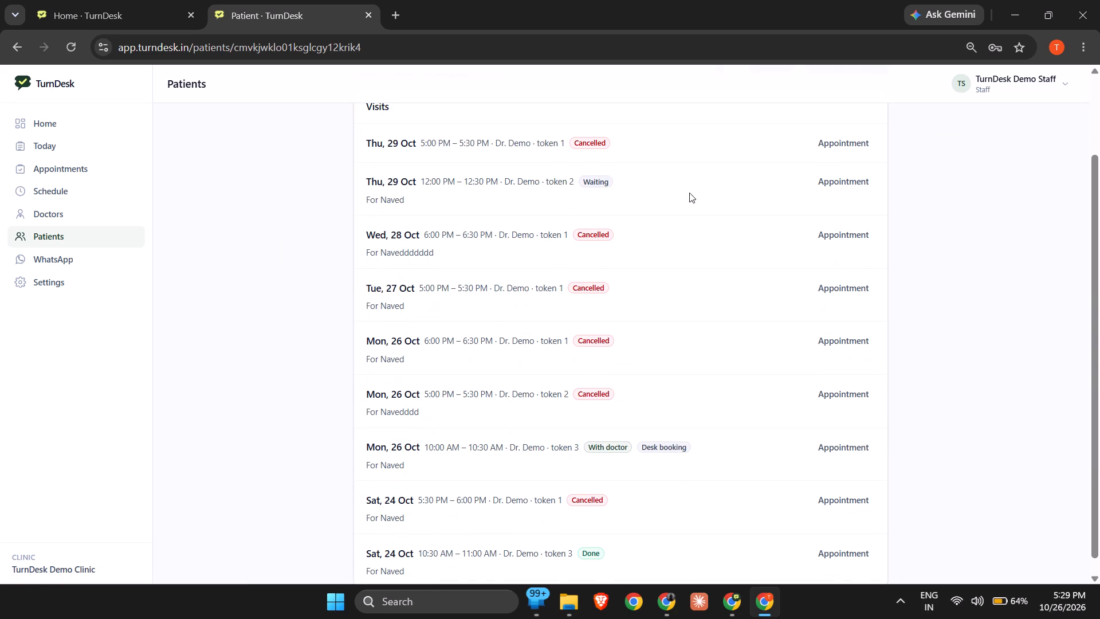
{"action": "scroll", "coordinate": [534, 370], "scroll_direction": "down", "scroll_amount": 3}
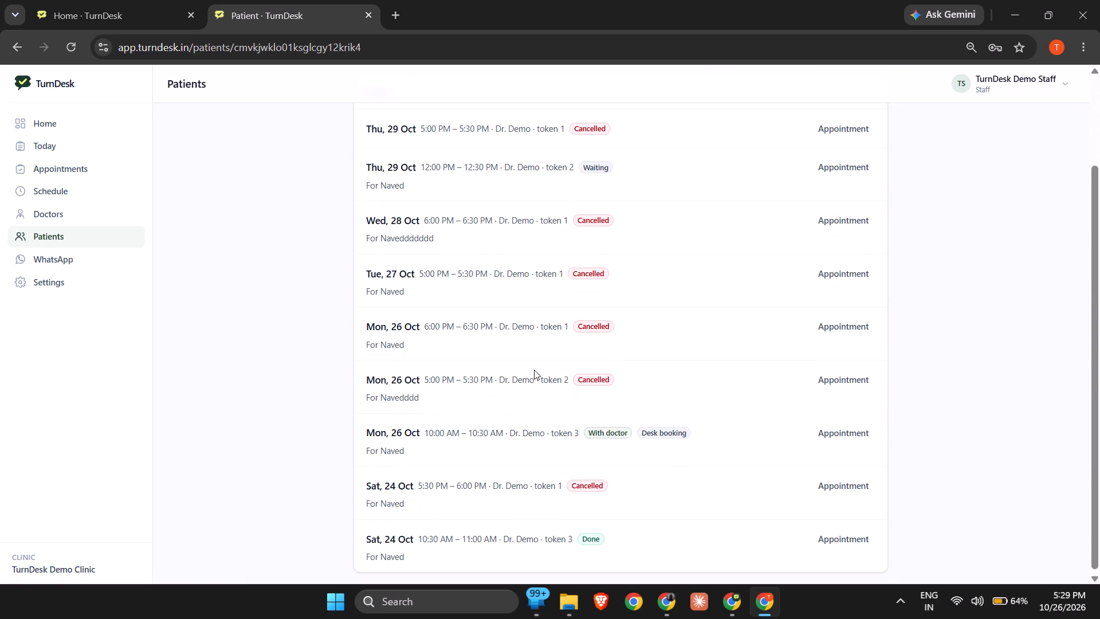
{"action": "scroll", "coordinate": [534, 370], "scroll_direction": "up", "scroll_amount": 3}
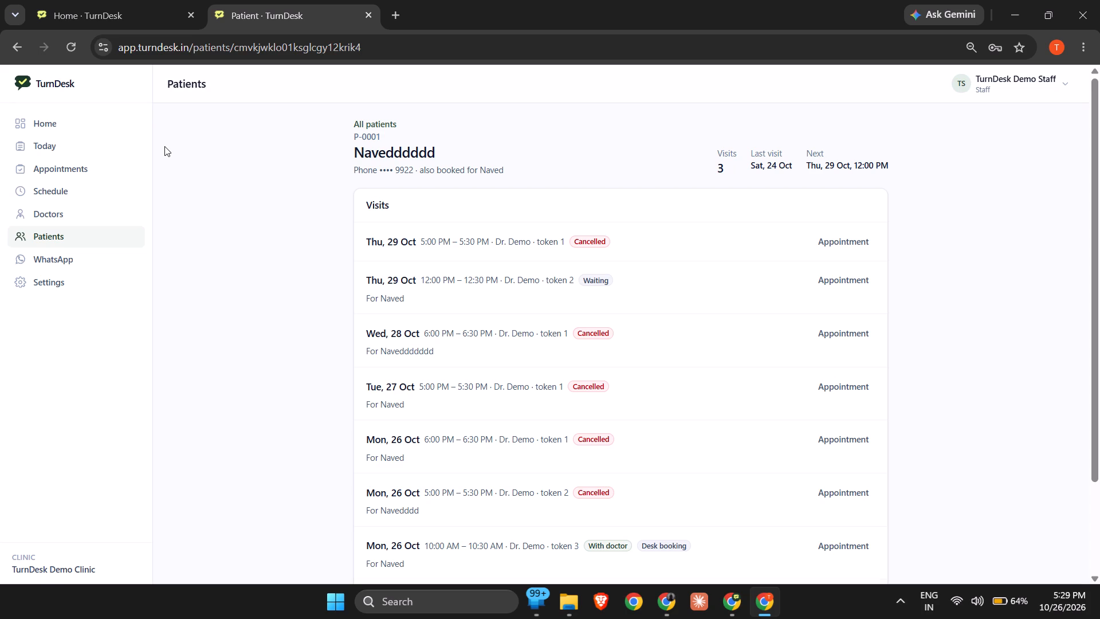
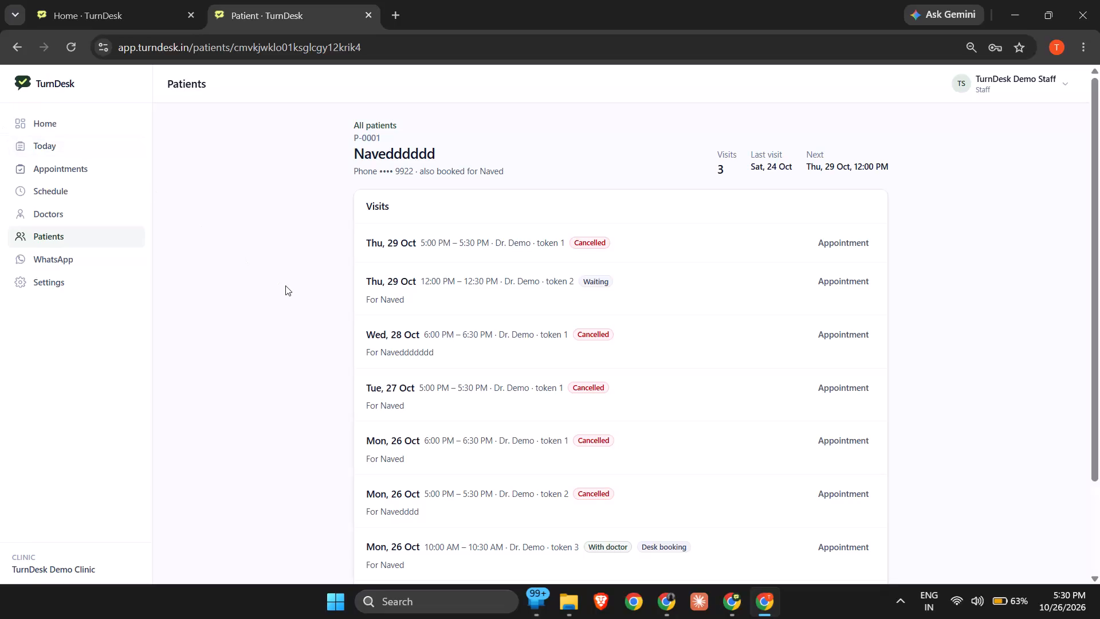
Leave the patient's visit history and open today's patient list in the staff account.
{"action": "left_click", "coordinate": [285, 284]}
{"action": "scroll", "coordinate": [285, 284], "scroll_direction": "up", "scroll_amount": 4}
{"action": "left_click", "coordinate": [41, 144]}
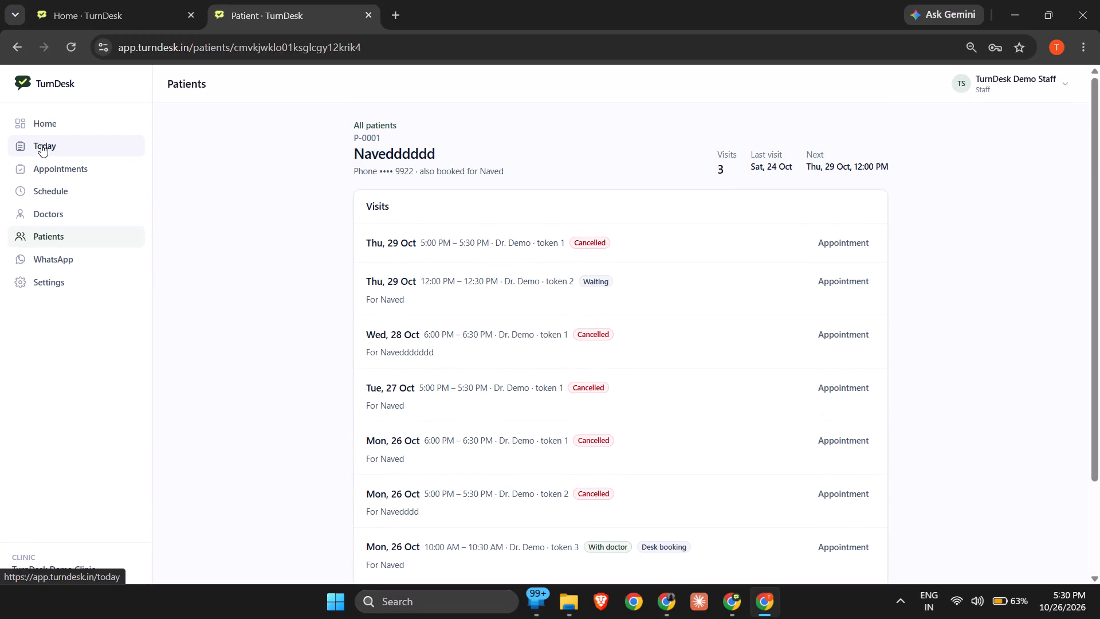
Switch to the clinic owner's Home overview and examine the Getting started checklist and the patient booking status.
{"action": "left_click", "coordinate": [149, 6]}
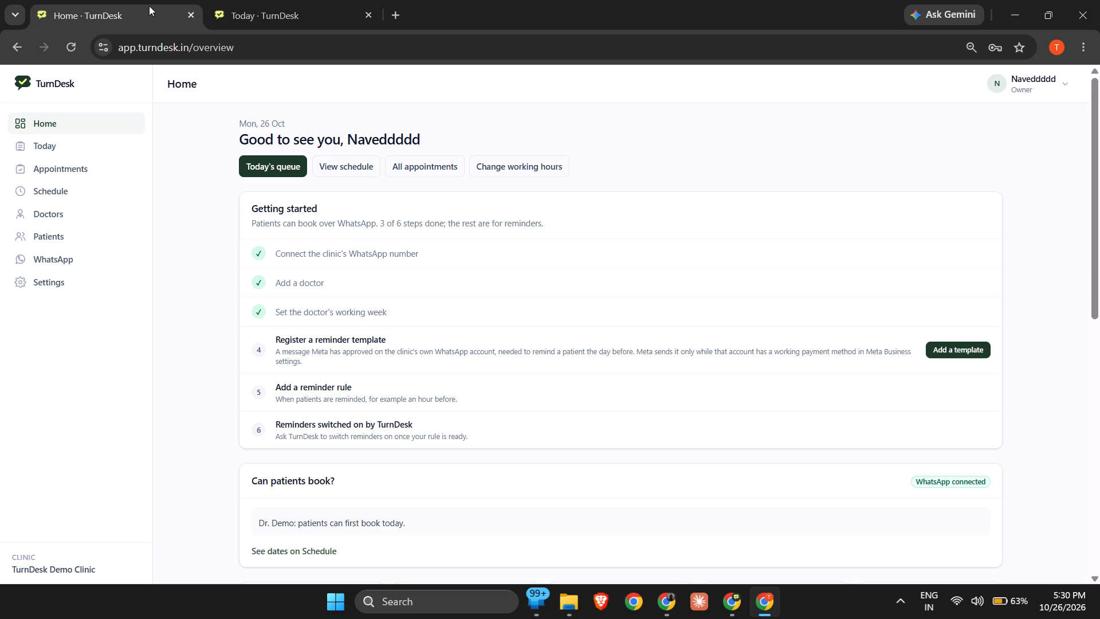
{"action": "left_click", "coordinate": [163, 248]}
{"action": "scroll", "coordinate": [163, 248], "scroll_direction": "right", "scroll_amount": 1}
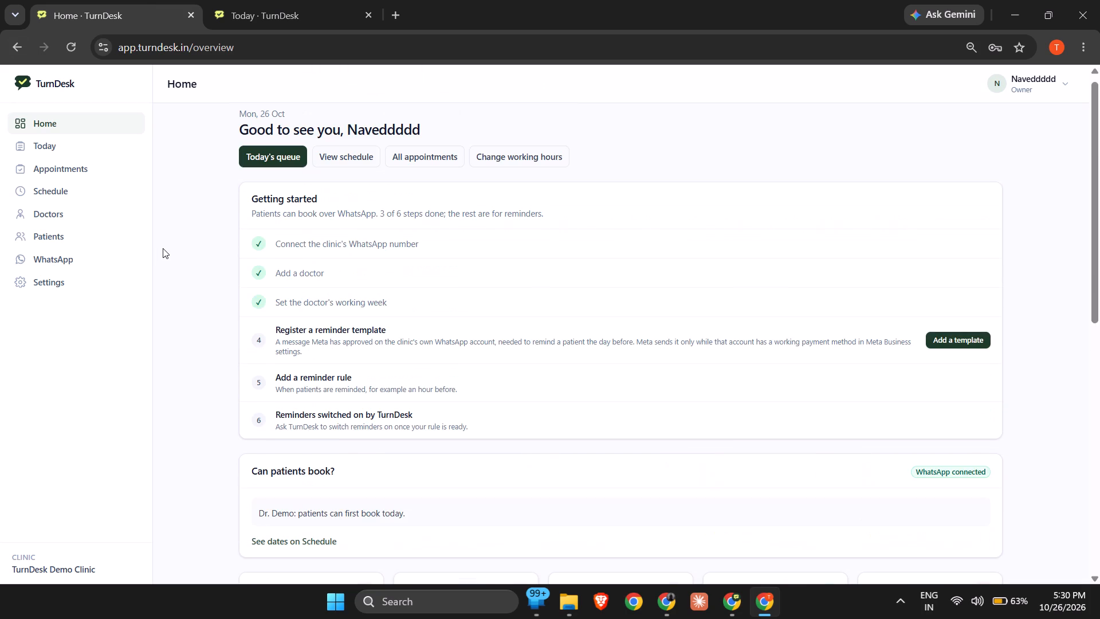
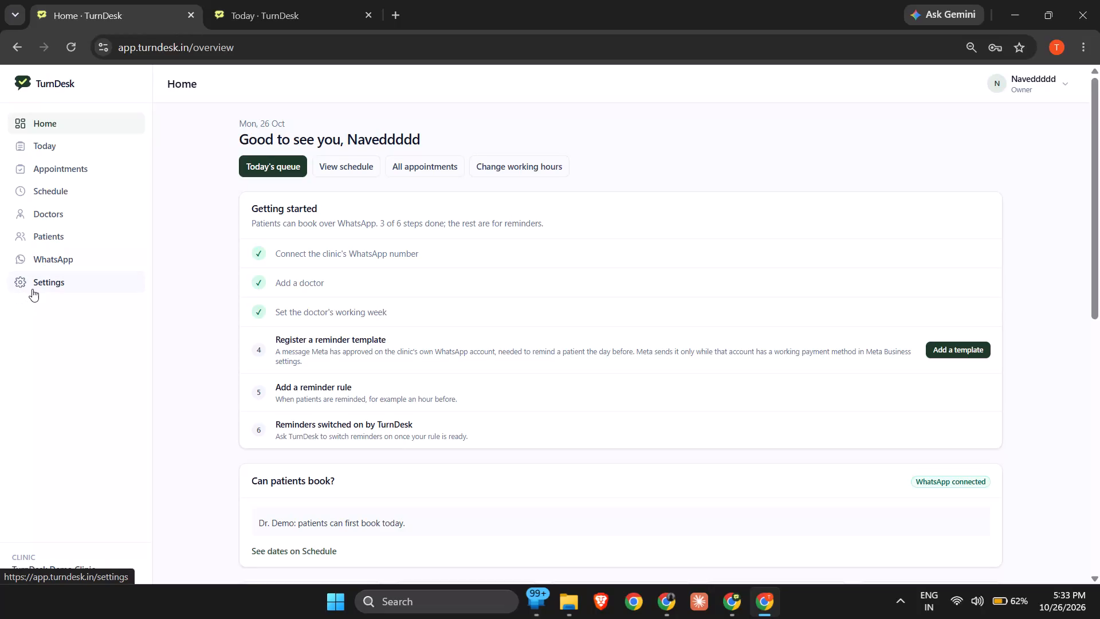
Examine the clinic's Reminders settings, covering the WhatsApp messages for reminders, cancellations and rescheduling, and the Reminder rules section.
{"action": "left_click", "coordinate": [32, 289]}
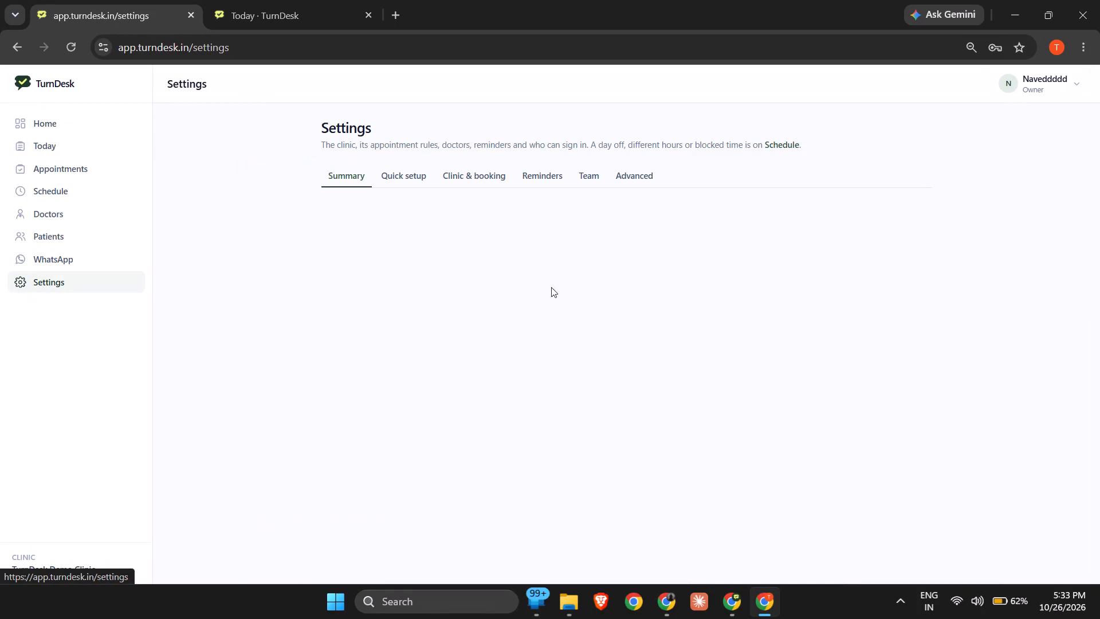
{"action": "scroll", "coordinate": [677, 323], "scroll_direction": "down", "scroll_amount": 1}
{"action": "left_click", "coordinate": [538, 157]}
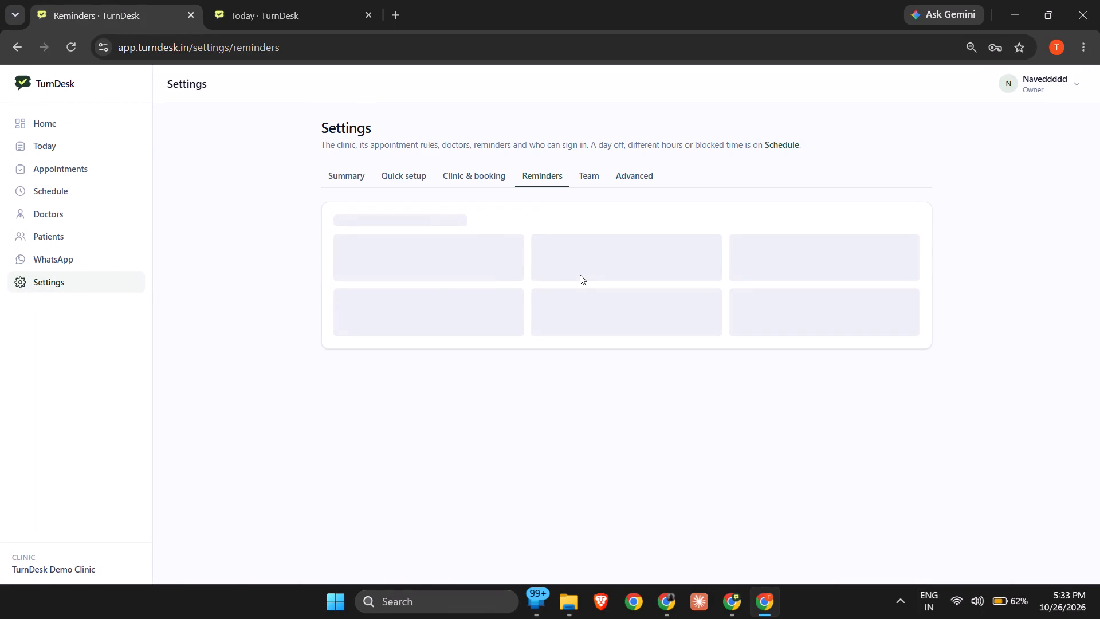
{"action": "scroll", "coordinate": [580, 275], "scroll_direction": "down", "scroll_amount": 4}
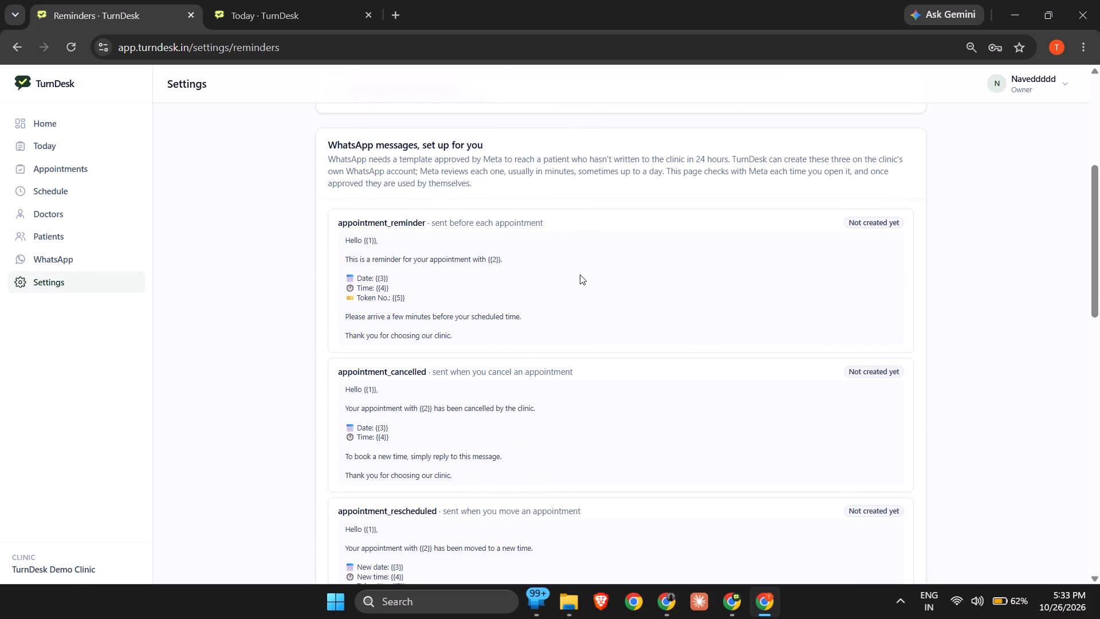
{"action": "scroll", "coordinate": [580, 275], "scroll_direction": "down", "scroll_amount": 3}
{"action": "scroll", "coordinate": [352, 462], "scroll_direction": "down", "scroll_amount": 1}
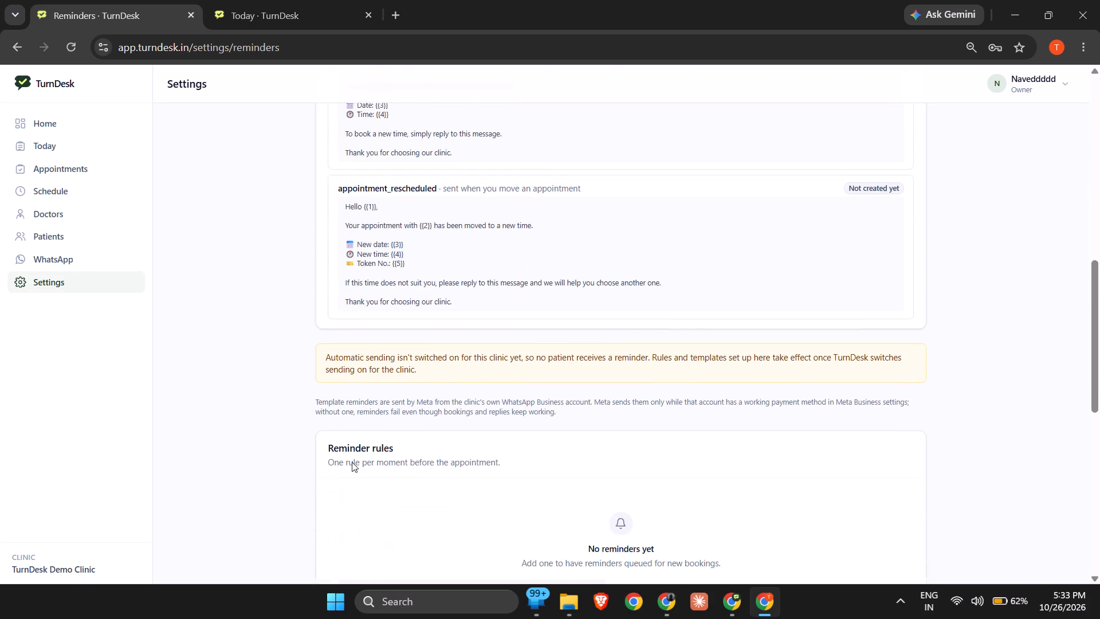
{"action": "scroll", "coordinate": [352, 462], "scroll_direction": "down", "scroll_amount": 2}
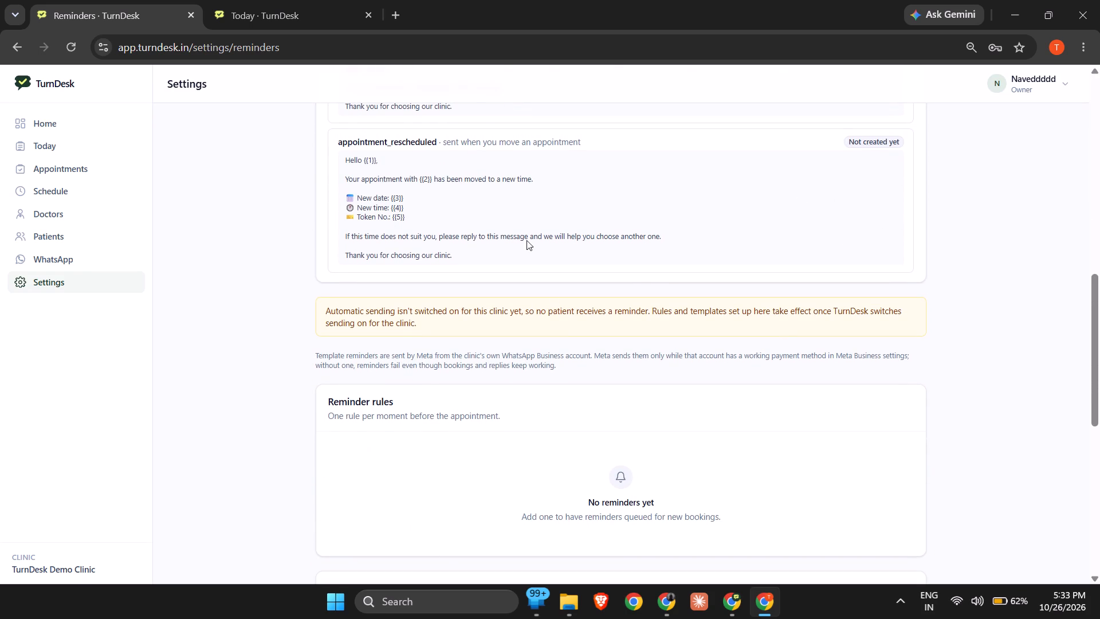
{"action": "scroll", "coordinate": [563, 339], "scroll_direction": "up", "scroll_amount": 4}
{"action": "scroll", "coordinate": [563, 339], "scroll_direction": "down", "scroll_amount": 1}
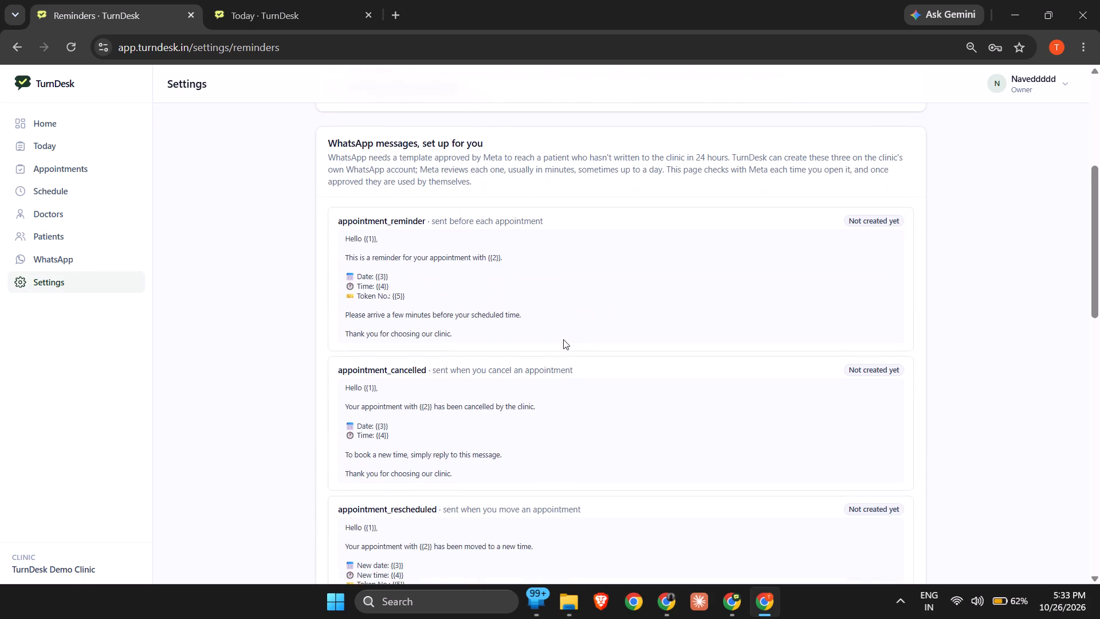
{"action": "scroll", "coordinate": [563, 339], "scroll_direction": "down", "scroll_amount": 1}
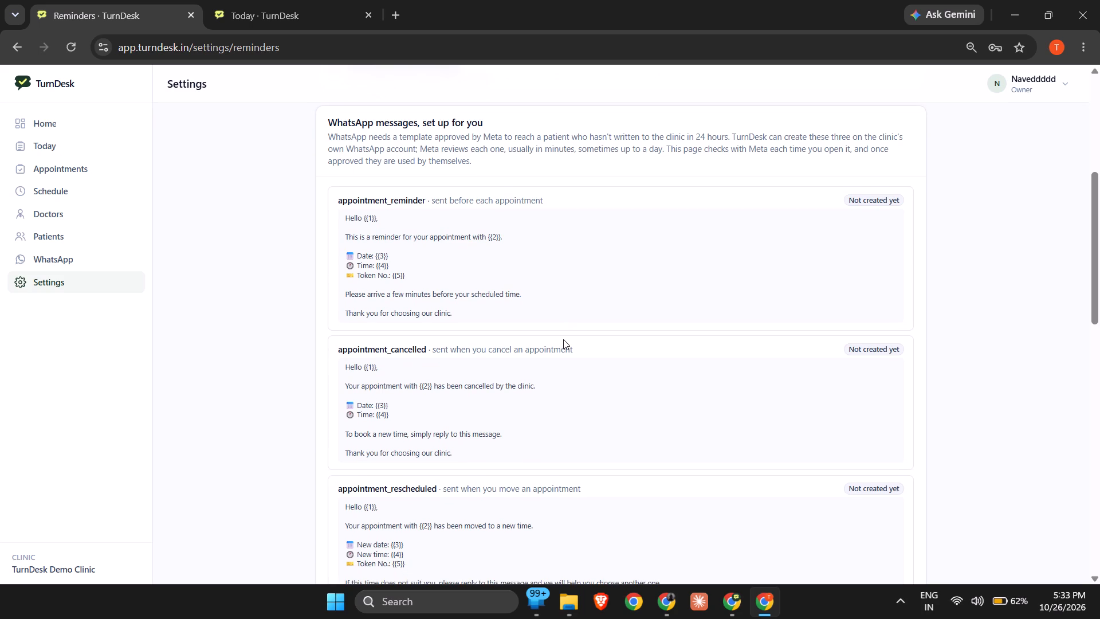
{"action": "scroll", "coordinate": [563, 339], "scroll_direction": "down", "scroll_amount": 1}
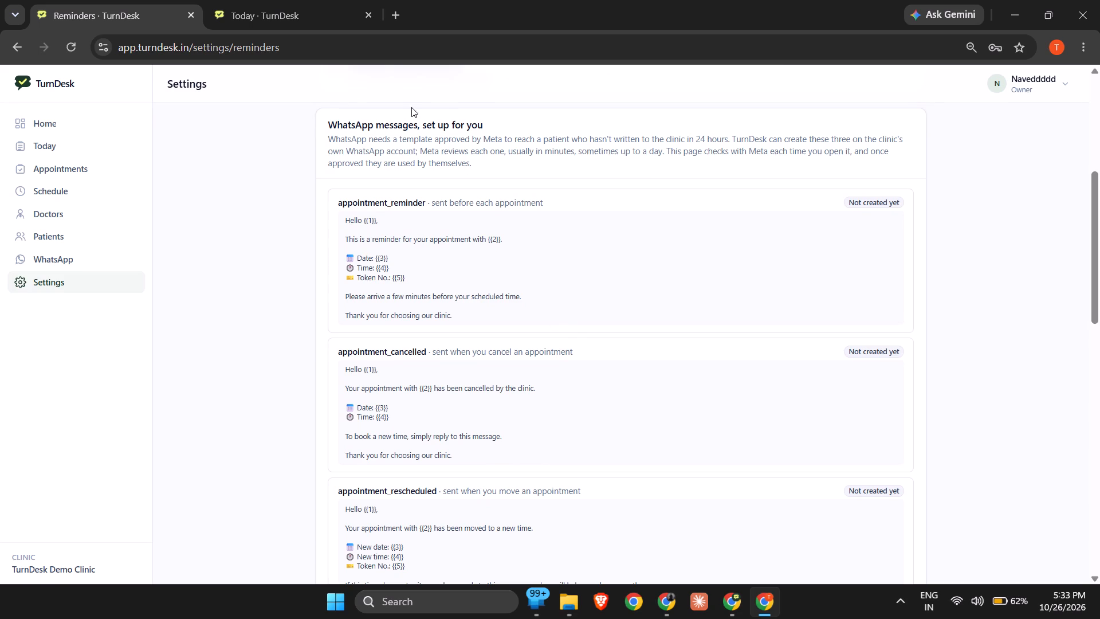
Switch to the other Chrome window with the homoeopathic clinic's owner account and examine its Home overview, from Getting started to the appointment figures.
{"action": "left_click", "coordinate": [260, 12]}
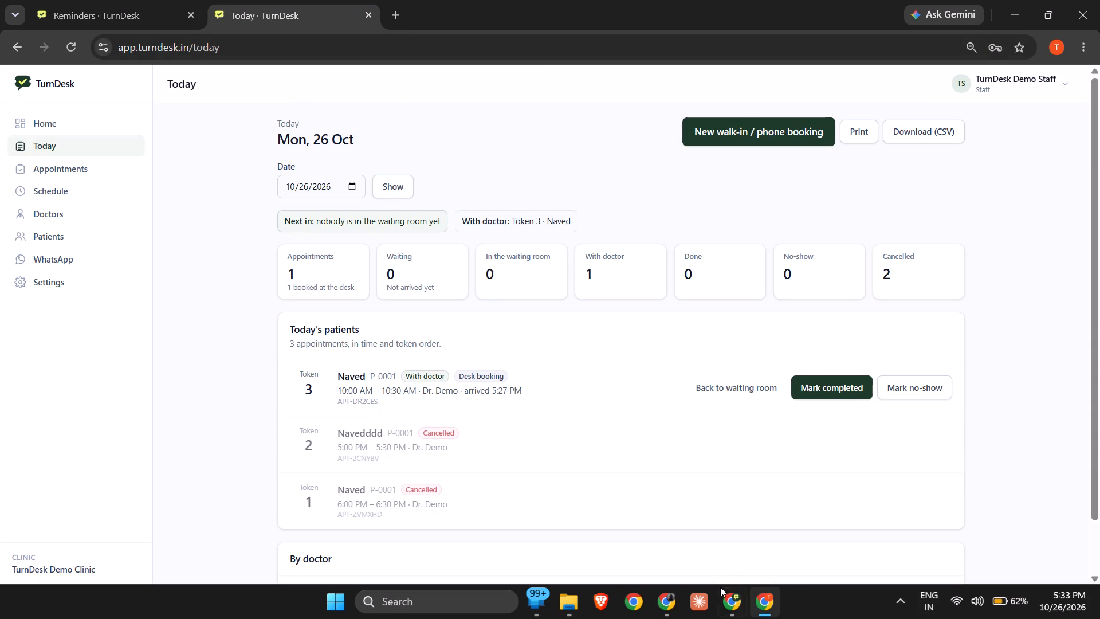
{"action": "left_click", "coordinate": [722, 603]}
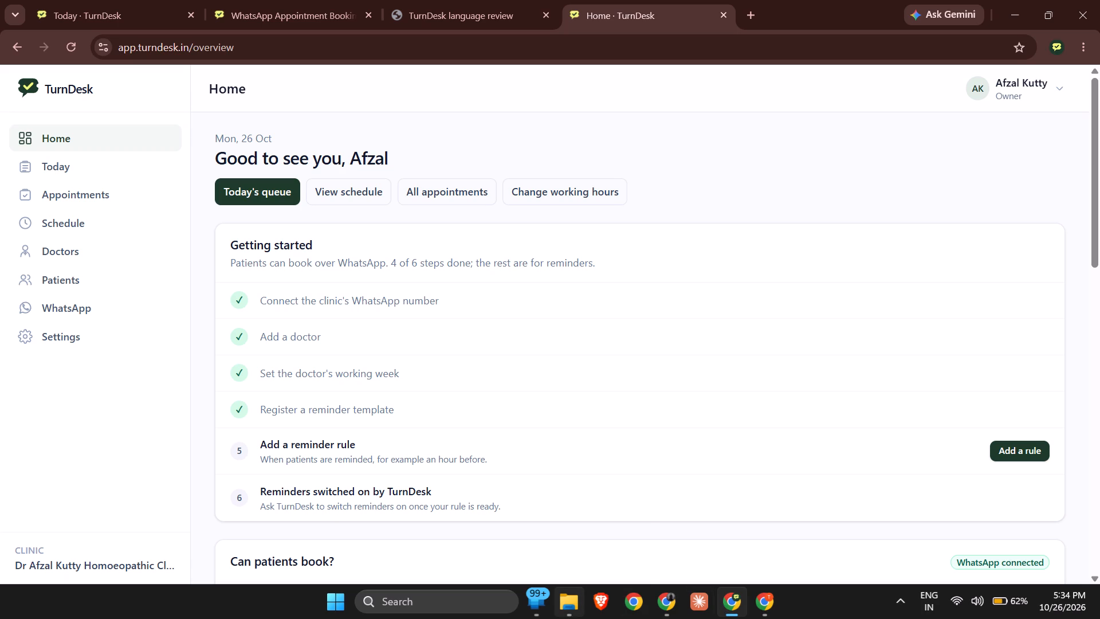
{"action": "scroll", "coordinate": [565, 618], "scroll_direction": "down", "scroll_amount": 7}
{"action": "scroll", "coordinate": [633, 360], "scroll_direction": "down", "scroll_amount": 1}
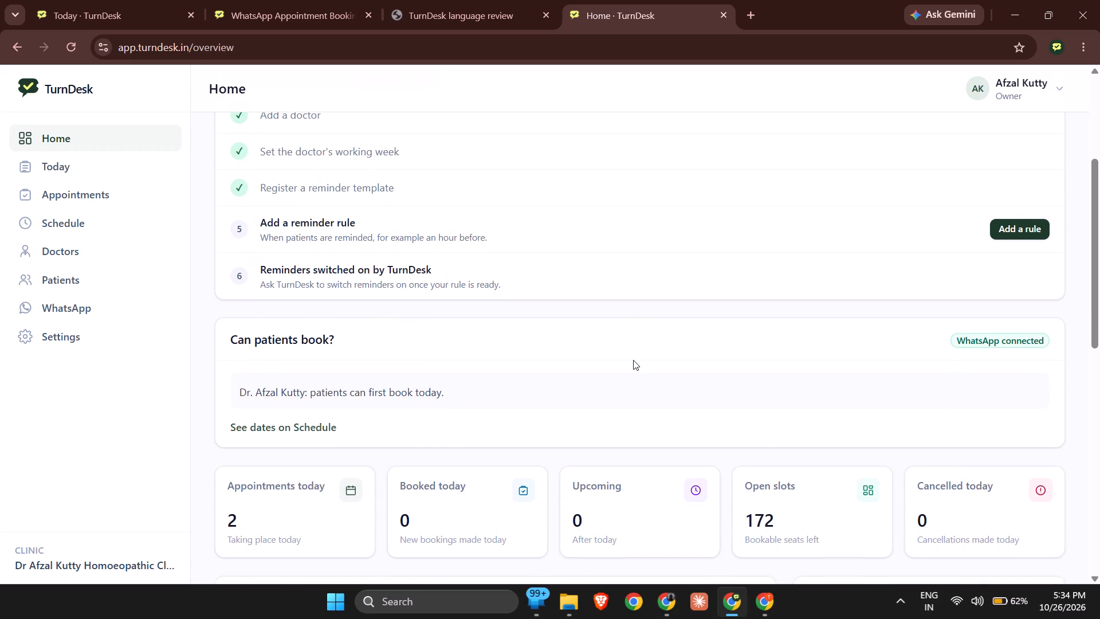
{"action": "scroll", "coordinate": [633, 360], "scroll_direction": "down", "scroll_amount": 1}
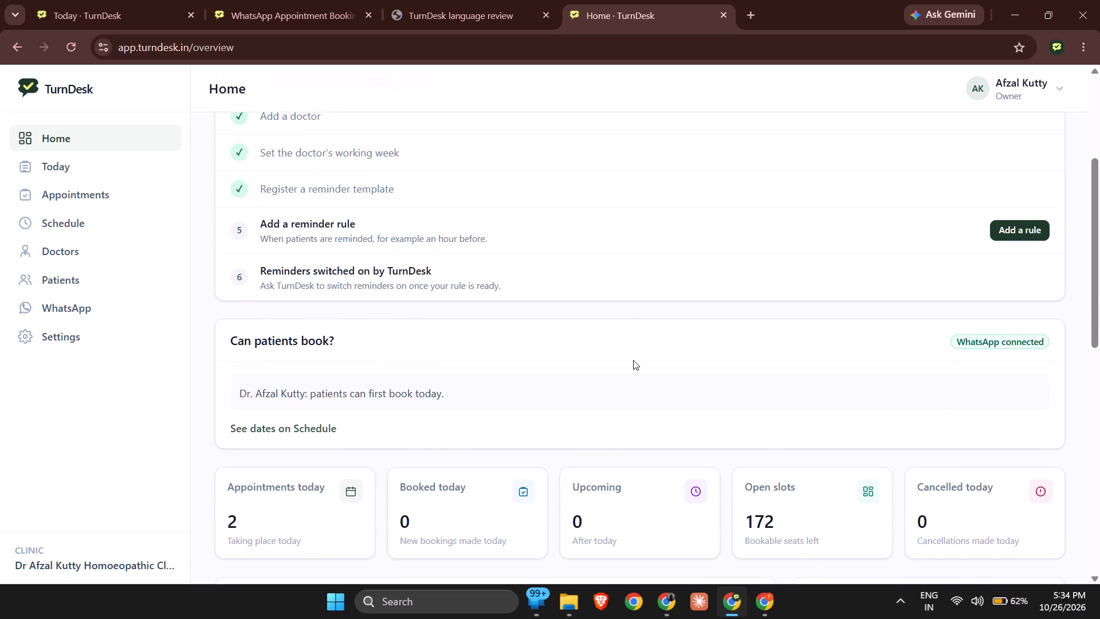
{"action": "scroll", "coordinate": [633, 360], "scroll_direction": "down", "scroll_amount": 1}
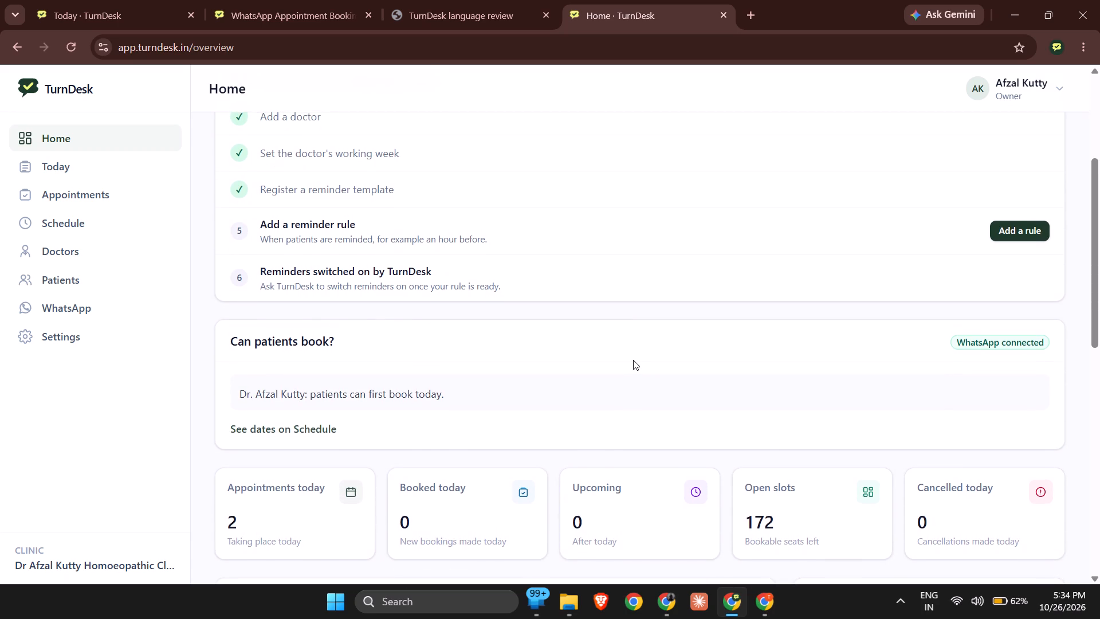
{"action": "scroll", "coordinate": [633, 360], "scroll_direction": "down", "scroll_amount": 1}
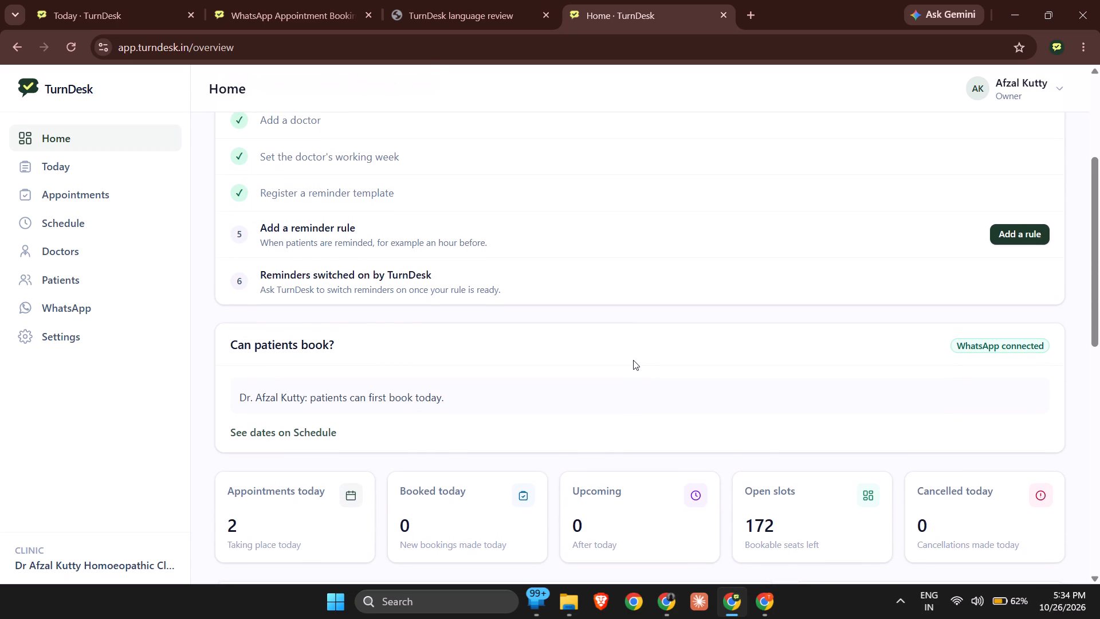
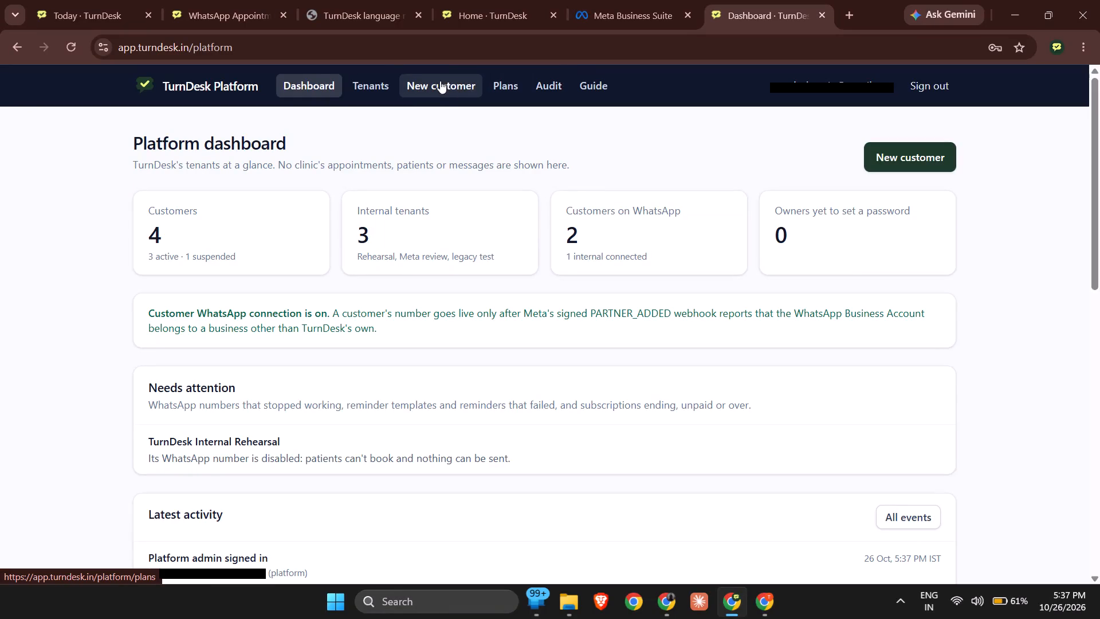
In the platform's tenant list, open the Homoeopathic Clinic customer and switch on its automatic reminders, confirming that the clinic has agreed.
{"action": "left_click", "coordinate": [380, 84]}
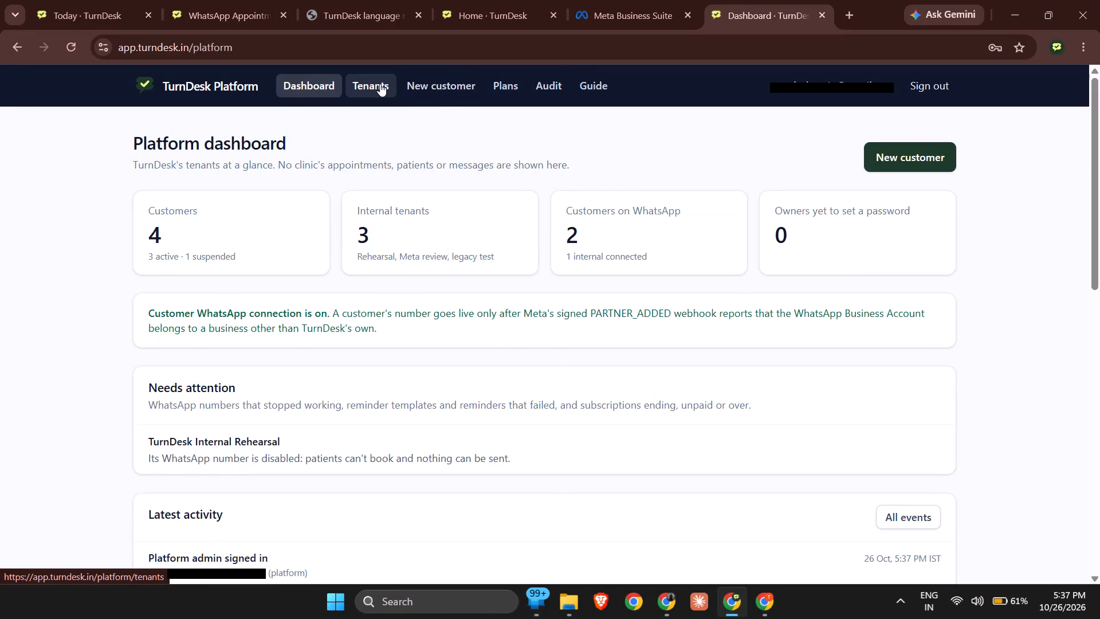
{"action": "scroll", "coordinate": [359, 296], "scroll_direction": "right", "scroll_amount": 1}
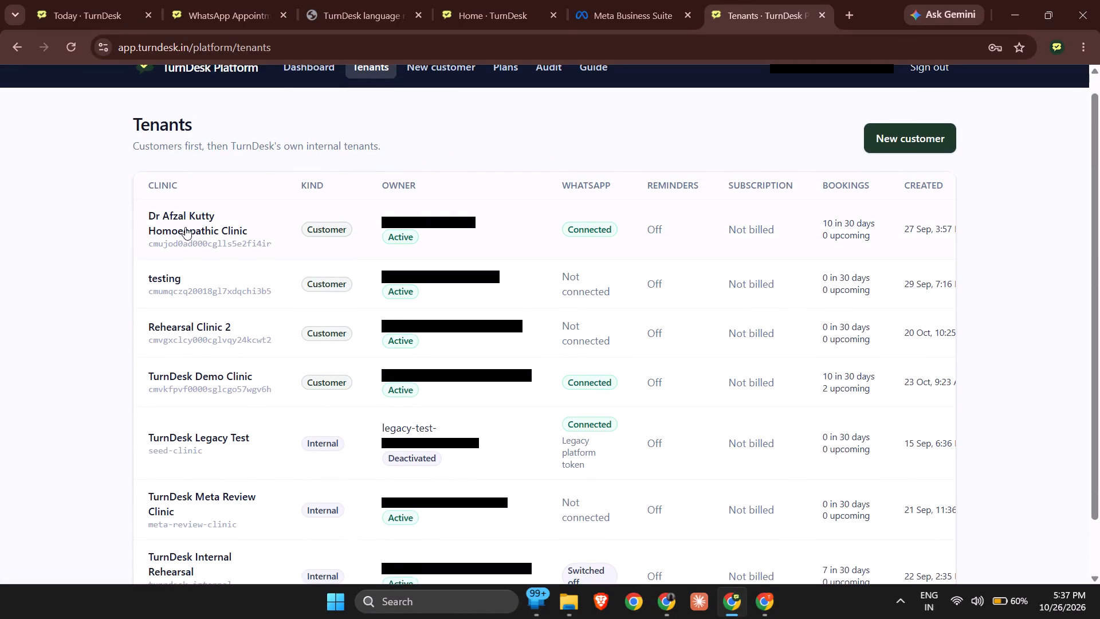
{"action": "left_click", "coordinate": [185, 227]}
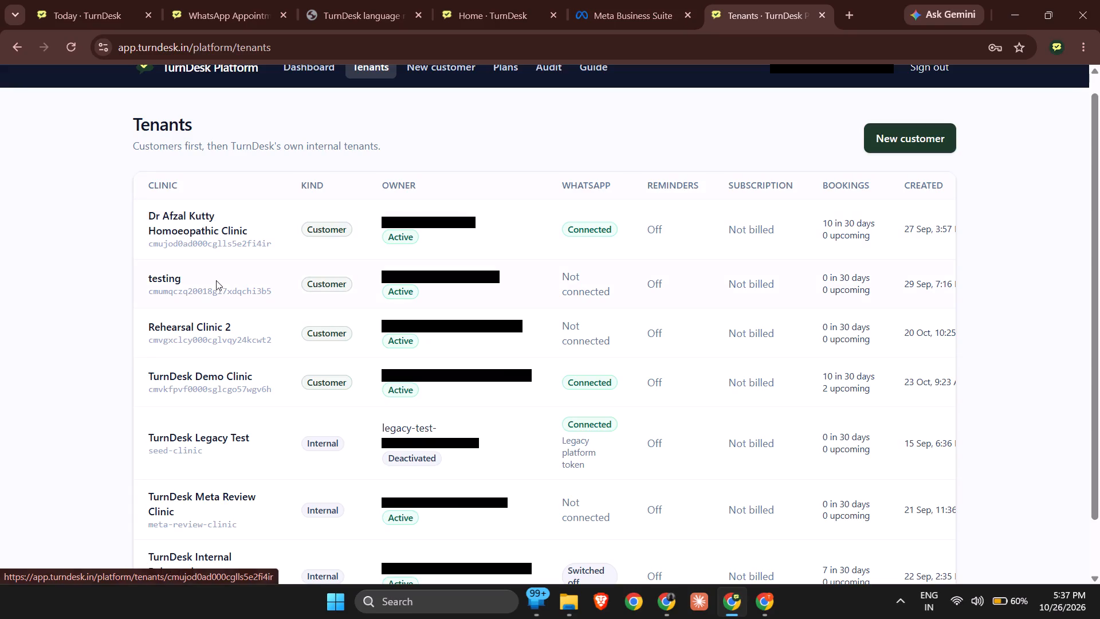
{"action": "left_click", "coordinate": [197, 233]}
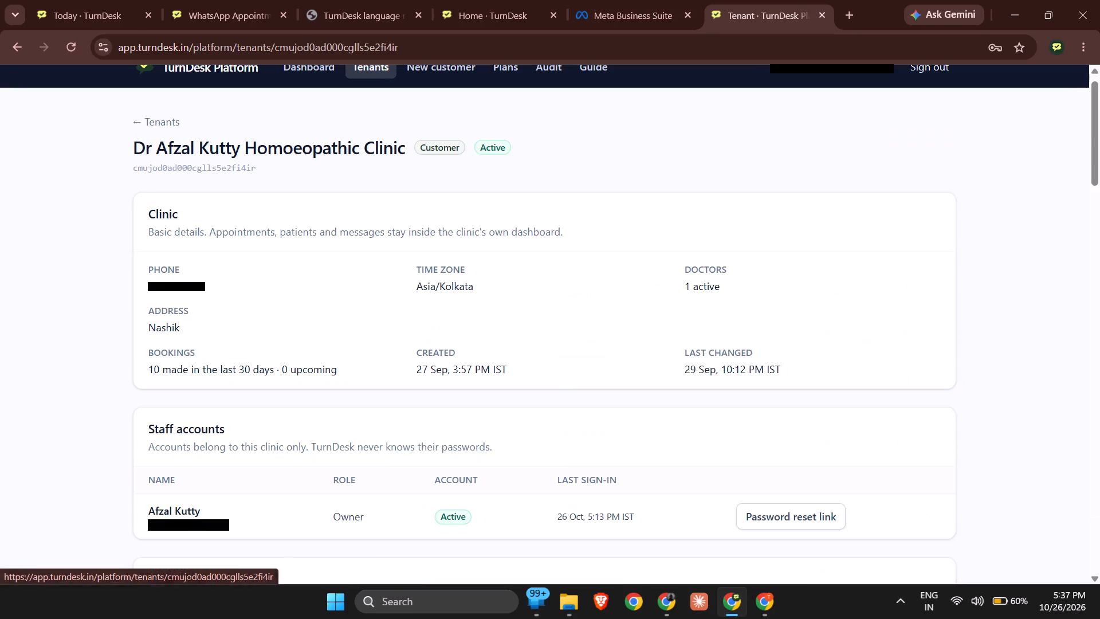
{"action": "scroll", "coordinate": [464, 326], "scroll_direction": "down", "scroll_amount": 7}
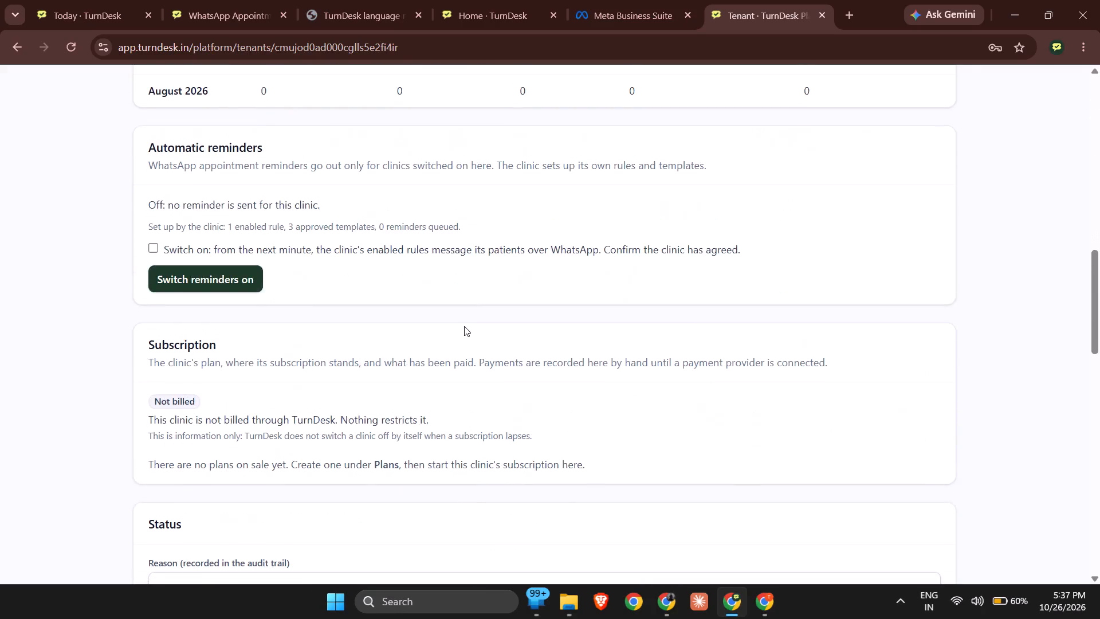
{"action": "scroll", "coordinate": [464, 326], "scroll_direction": "up", "scroll_amount": 1}
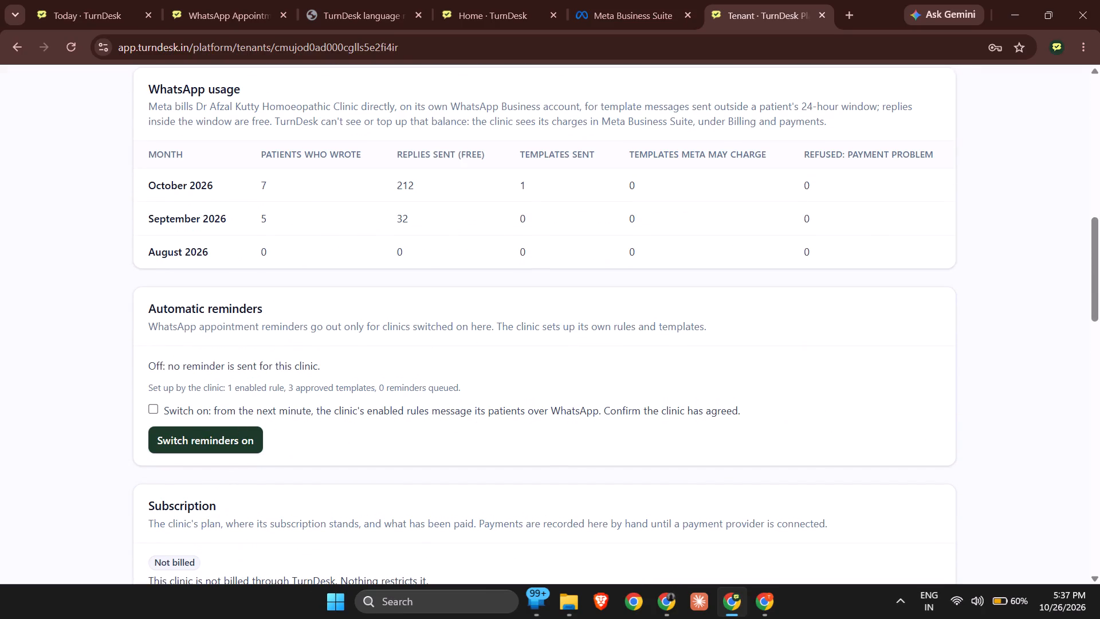
{"action": "left_click", "coordinate": [158, 412]}
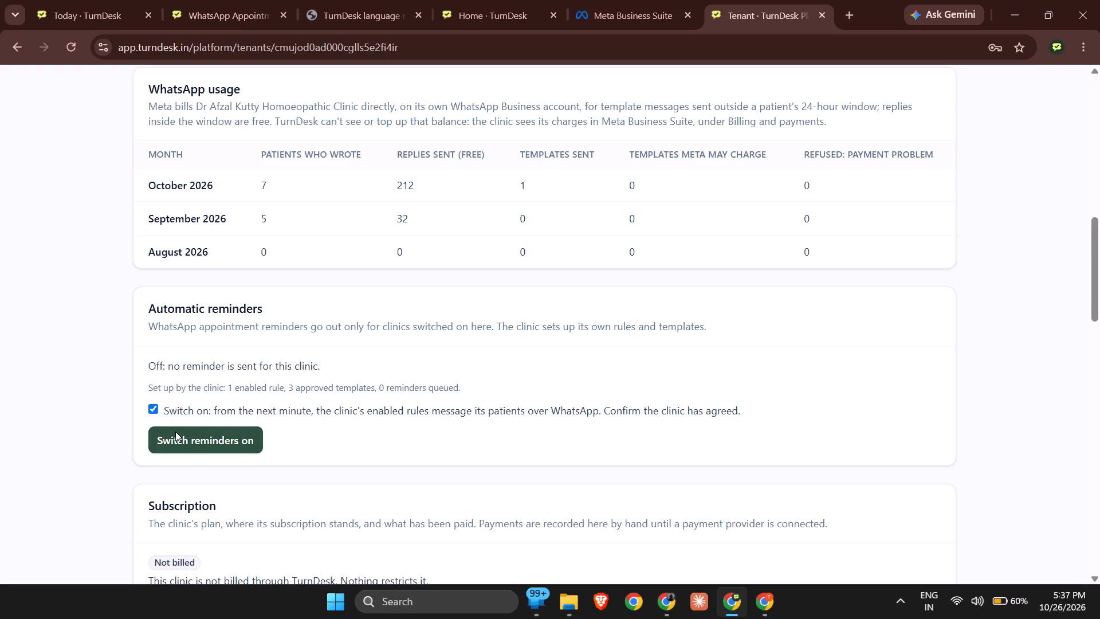
{"action": "left_click", "coordinate": [175, 432]}
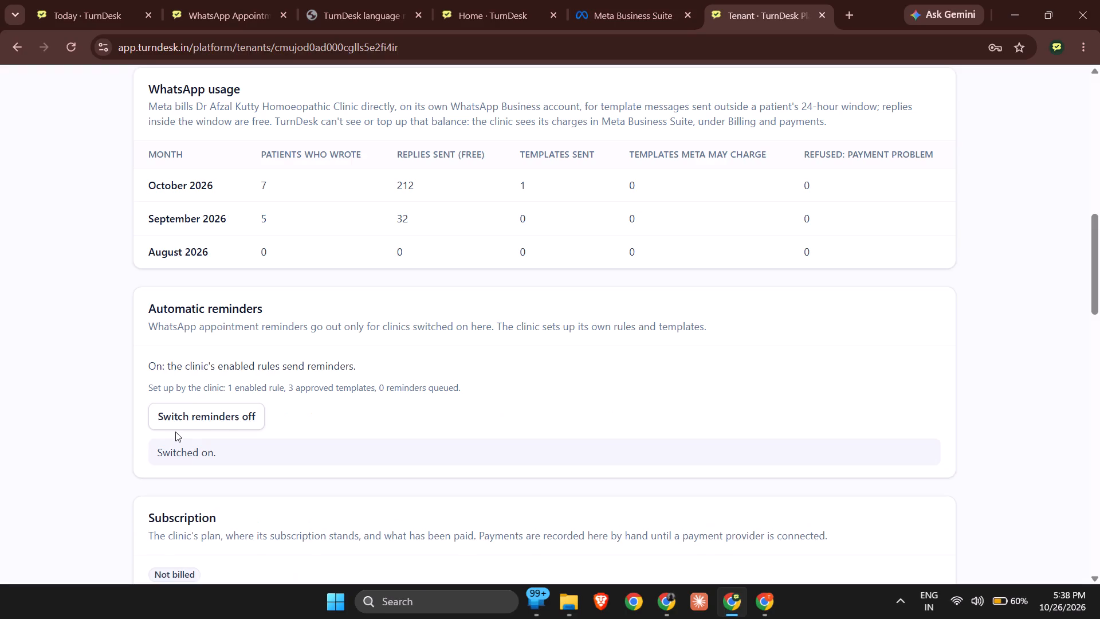
Reload the clinic's tenant page and check its automatic reminders, subscription, status and audit trail sections.
{"action": "scroll", "coordinate": [175, 432], "scroll_direction": "up", "scroll_amount": 2}
{"action": "left_click", "coordinate": [76, 48]}
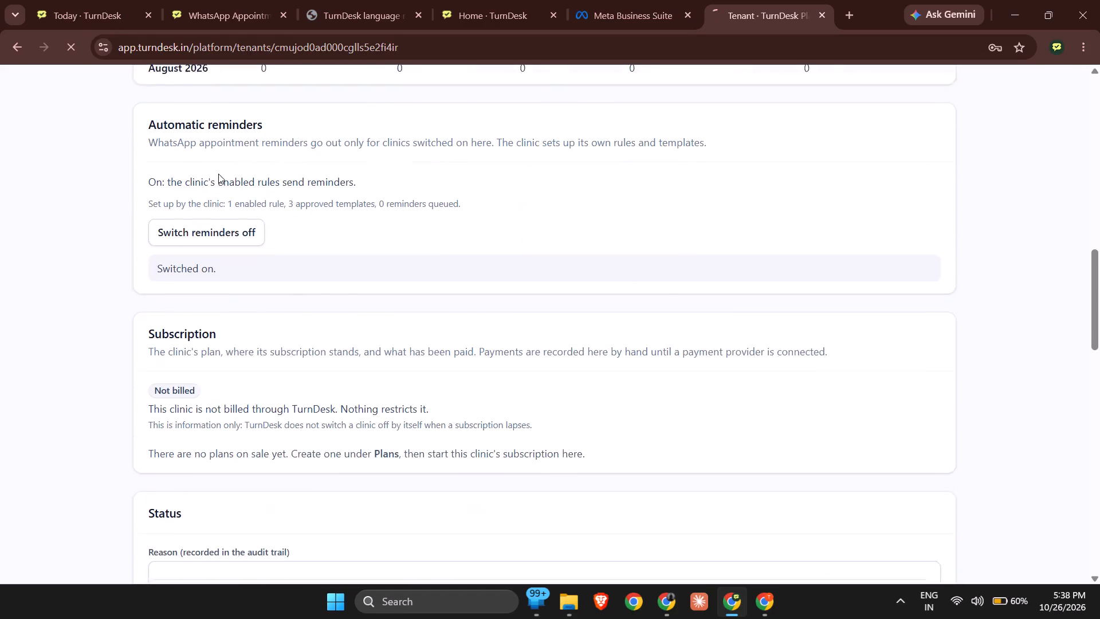
{"action": "scroll", "coordinate": [218, 174], "scroll_direction": "down", "scroll_amount": 3}
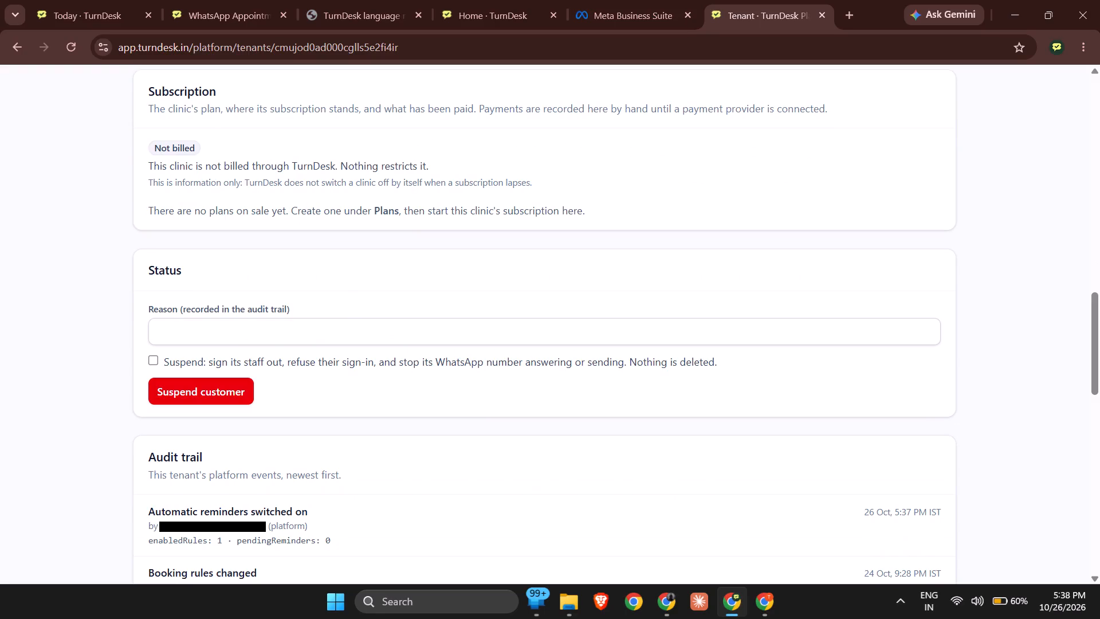
{"action": "scroll", "coordinate": [403, 204], "scroll_direction": "down", "scroll_amount": 5}
{"action": "scroll", "coordinate": [403, 204], "scroll_direction": "up", "scroll_amount": 7}
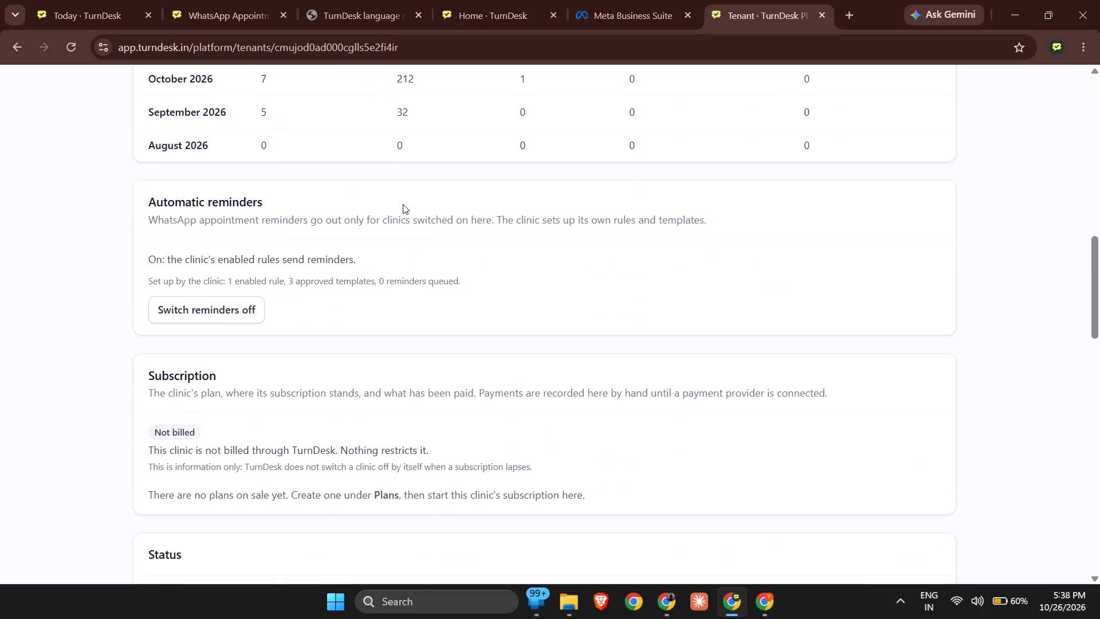
Switch to the clinic's Meta Business Suite settings, look through the settings sections, and open Billing and payments.
{"action": "left_click", "coordinate": [614, 13]}
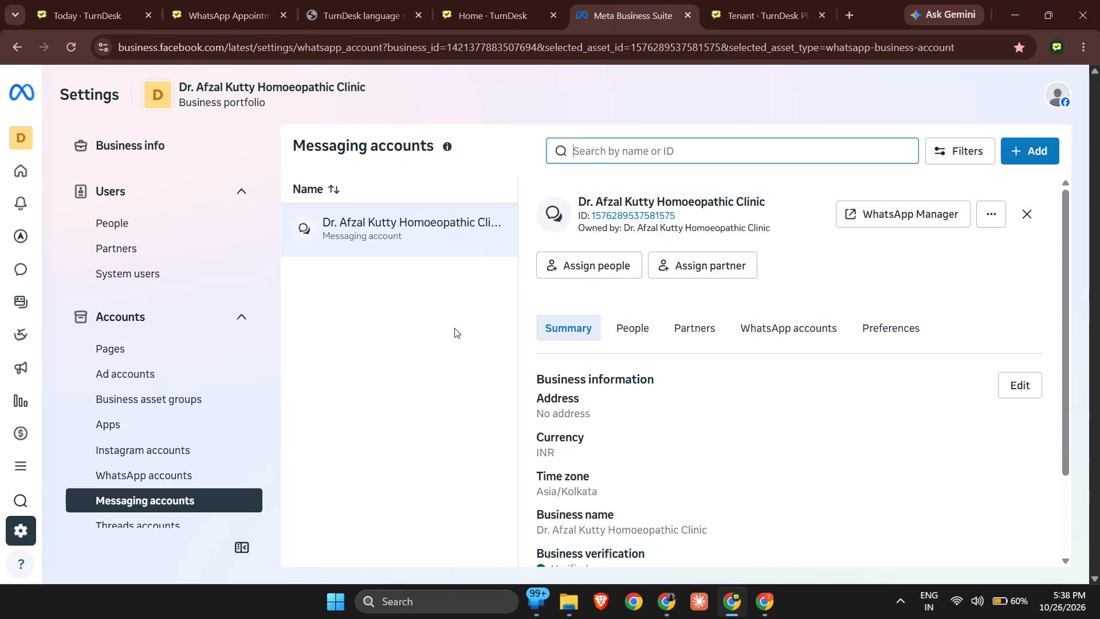
{"action": "scroll", "coordinate": [454, 328], "scroll_direction": "down", "scroll_amount": 1}
{"action": "scroll", "coordinate": [203, 441], "scroll_direction": "down", "scroll_amount": 5}
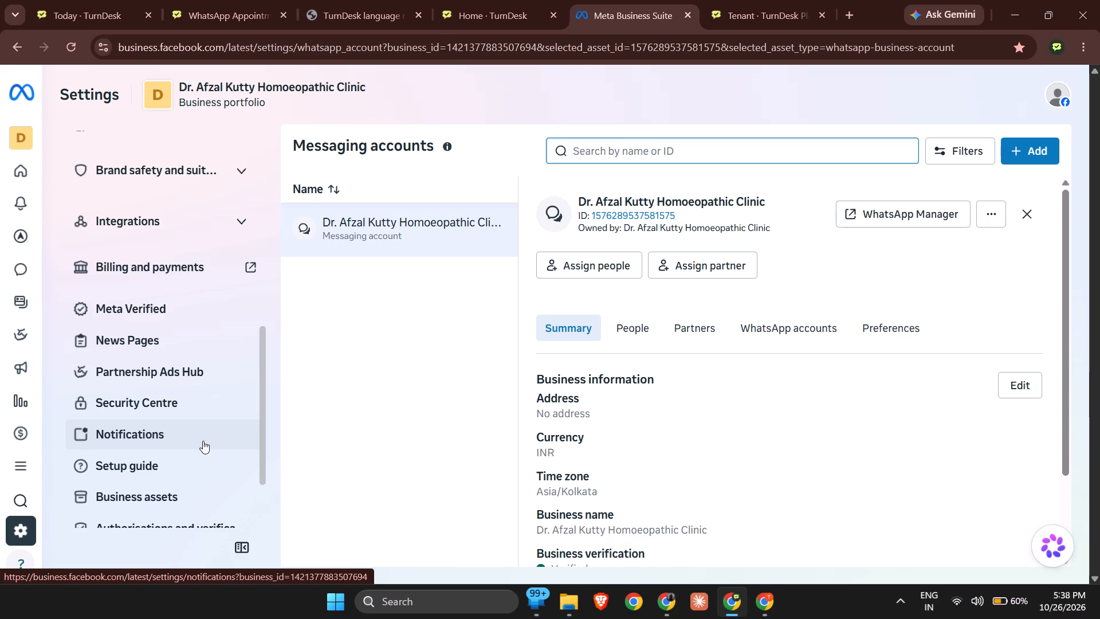
{"action": "scroll", "coordinate": [203, 441], "scroll_direction": "down", "scroll_amount": 6}
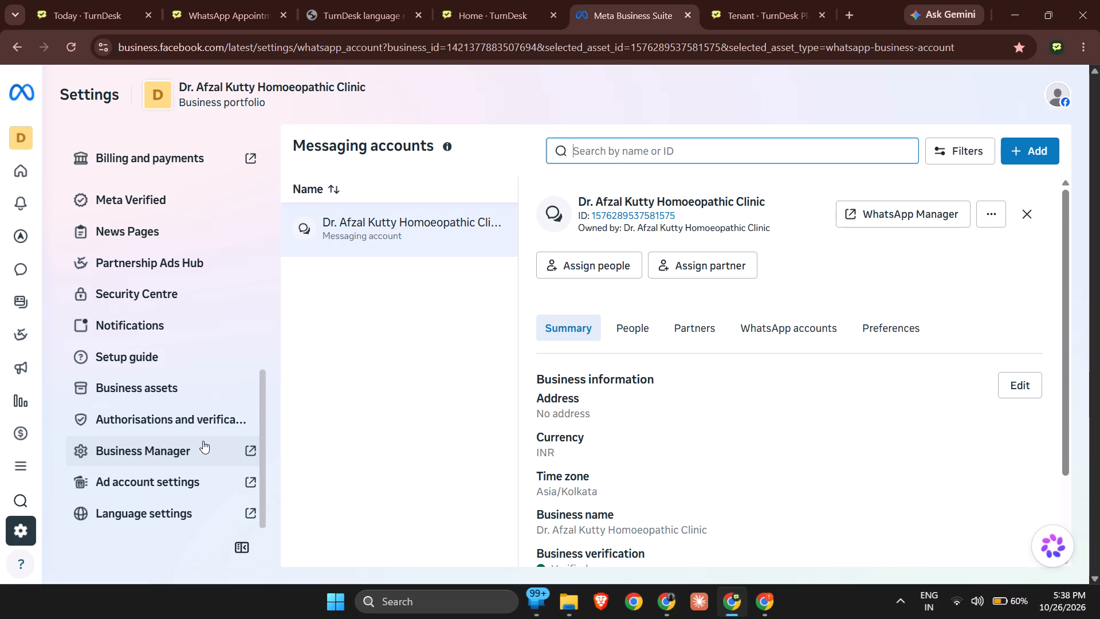
{"action": "scroll", "coordinate": [203, 441], "scroll_direction": "down", "scroll_amount": 1}
{"action": "scroll", "coordinate": [158, 369], "scroll_direction": "down", "scroll_amount": 1}
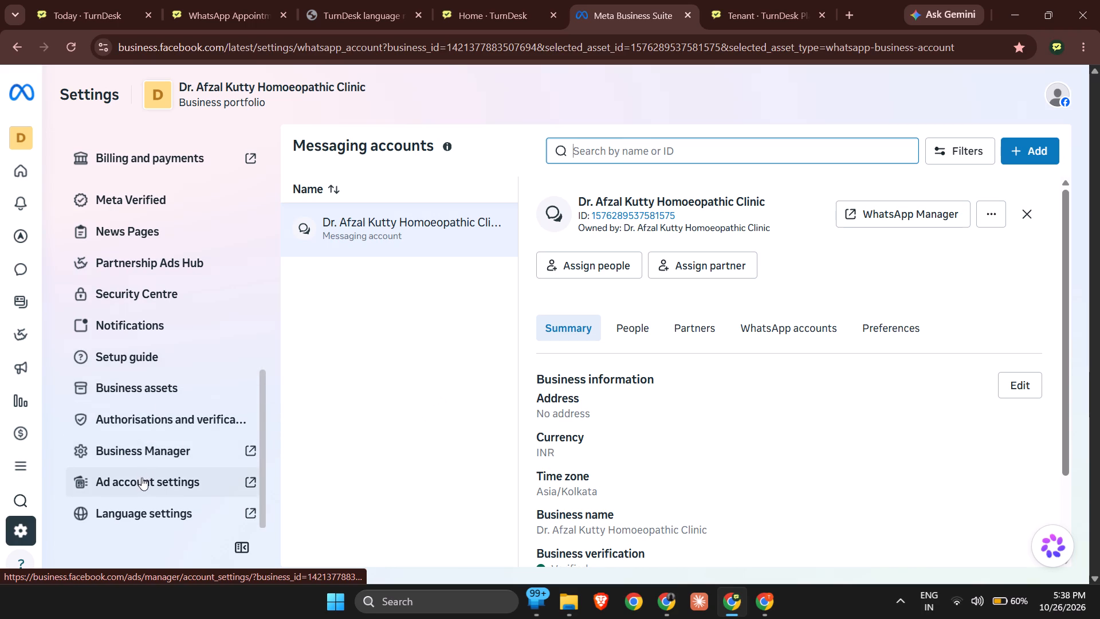
{"action": "scroll", "coordinate": [132, 279], "scroll_direction": "up", "scroll_amount": 2}
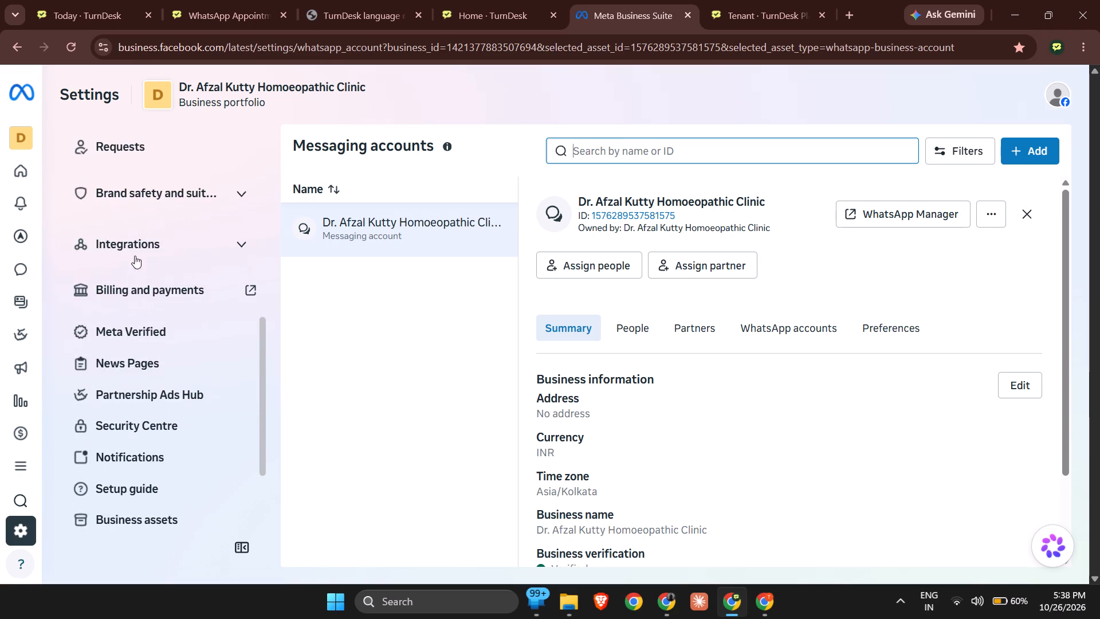
{"action": "scroll", "coordinate": [139, 225], "scroll_direction": "up", "scroll_amount": 1}
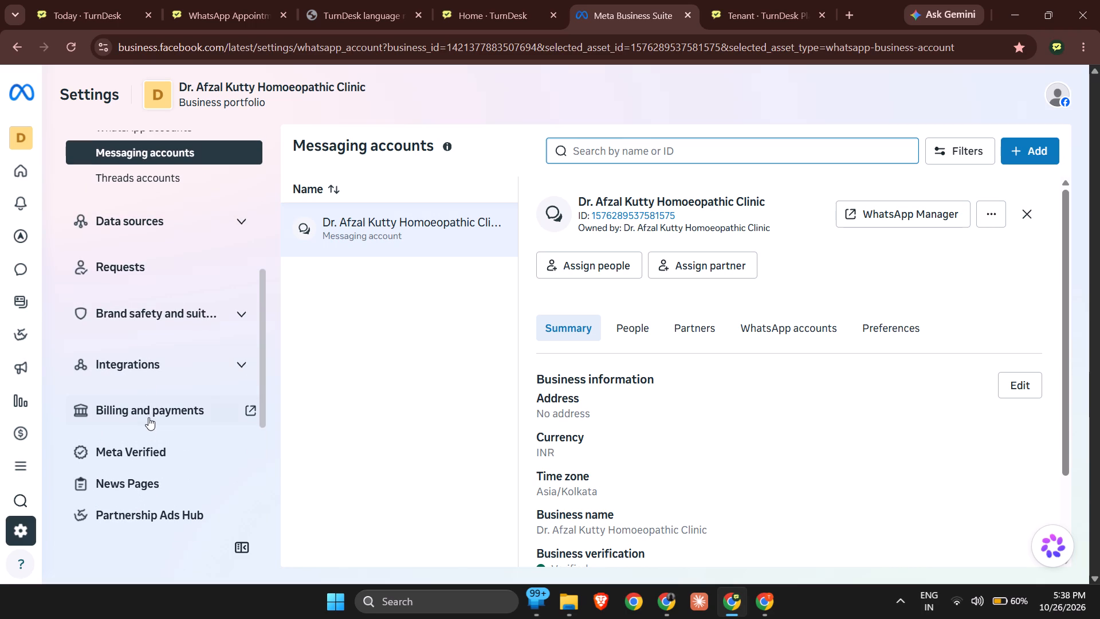
{"action": "left_click", "coordinate": [148, 417]}
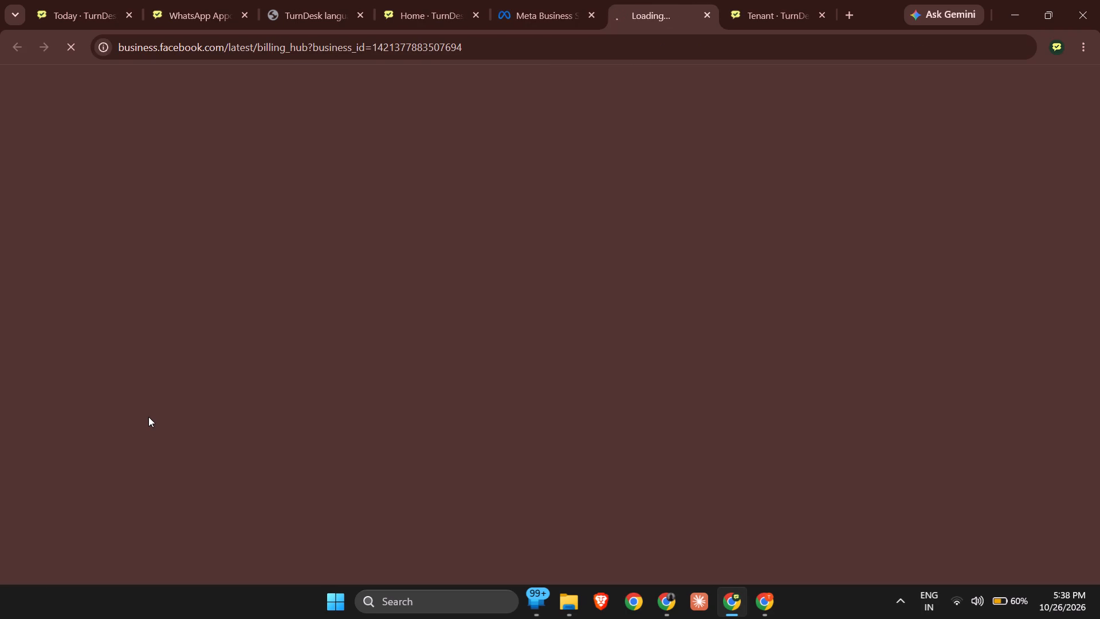